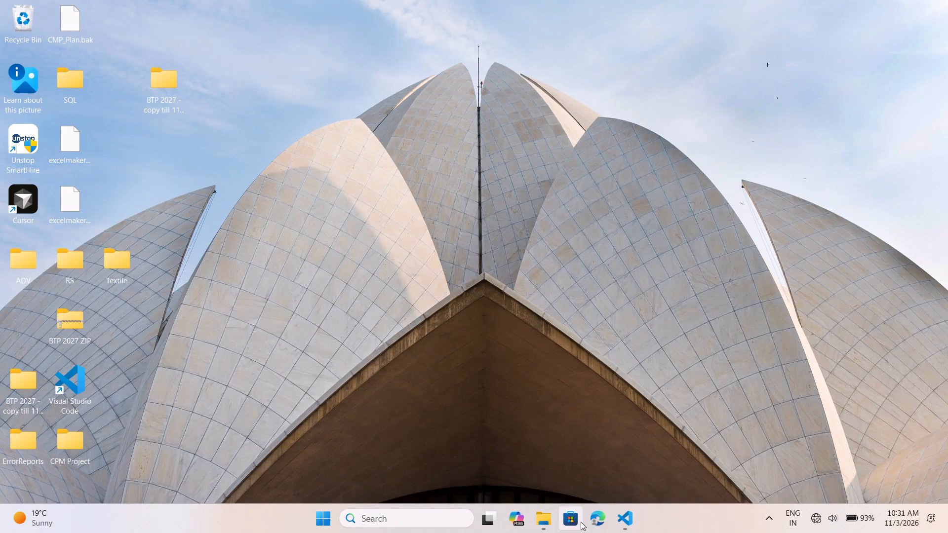
Check the Wi-Fi connection status and the list of available networks.
click(824, 527)
click(809, 521)
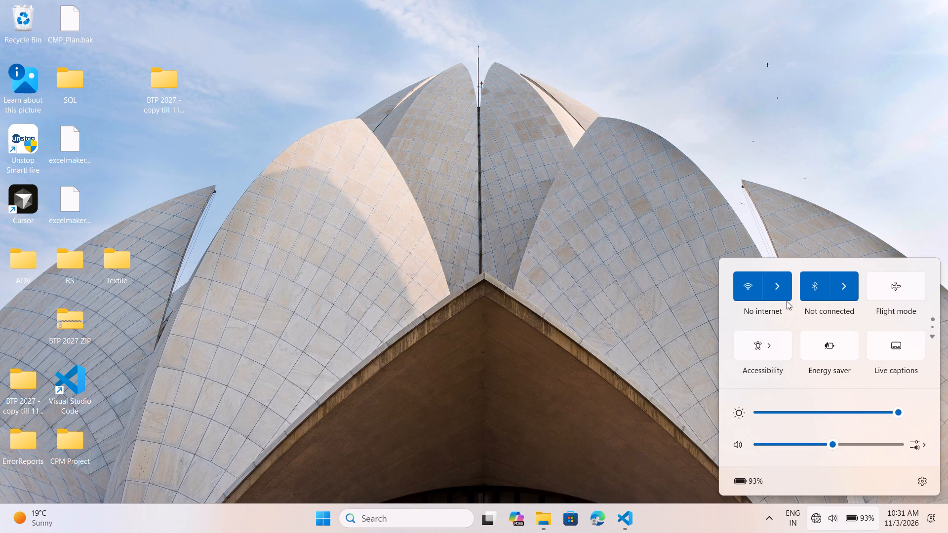
click(784, 298)
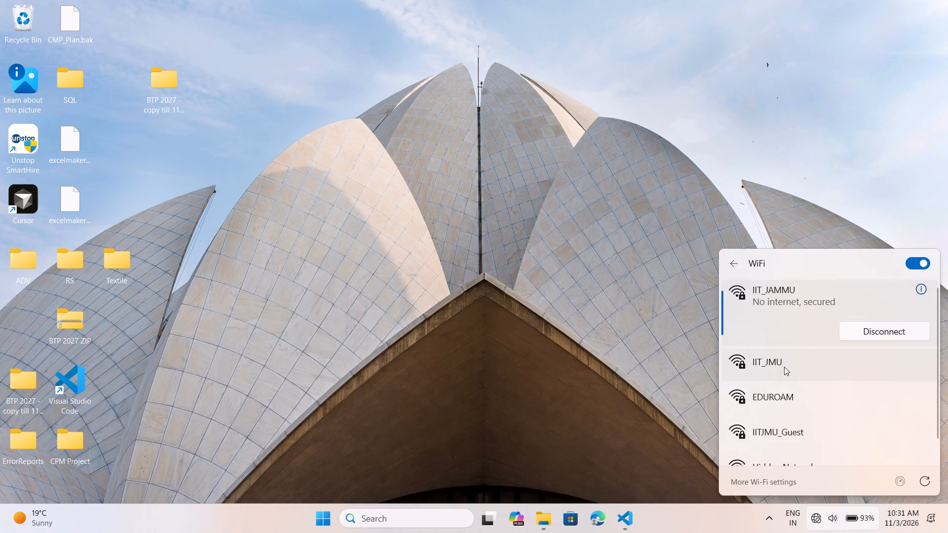
click(535, 285)
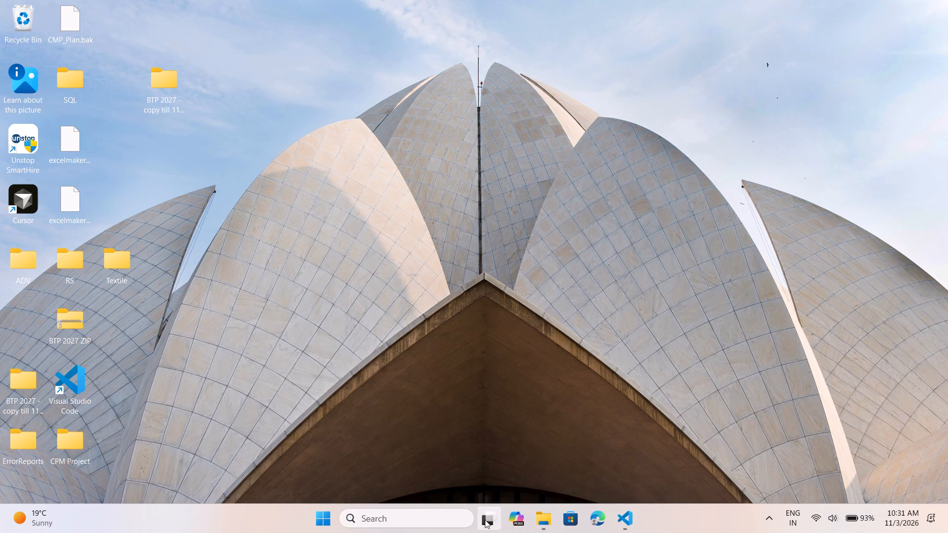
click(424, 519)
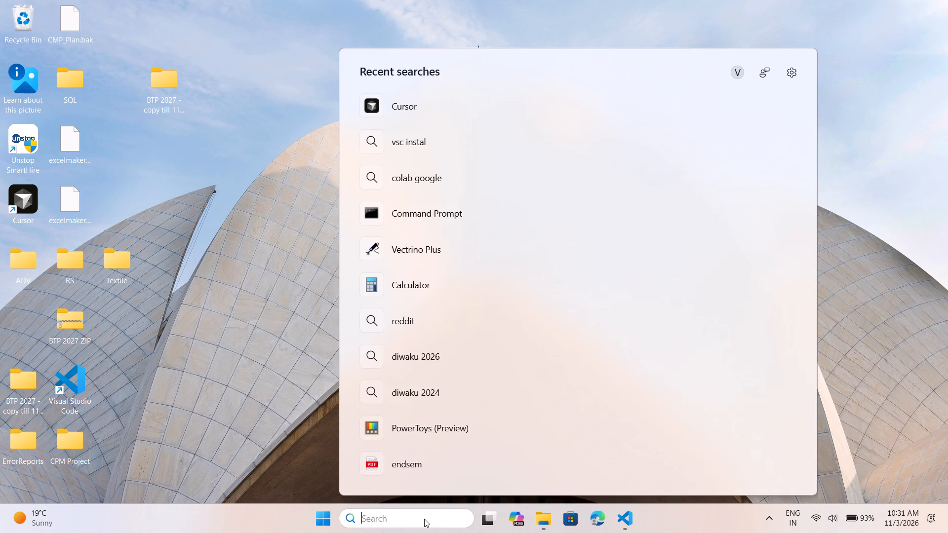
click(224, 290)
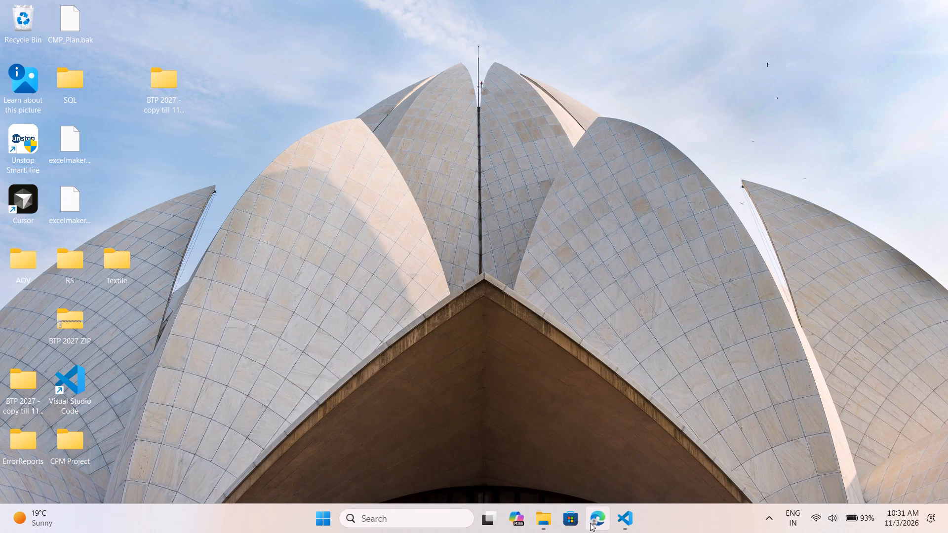
Switch to Microsoft Edge, search the web for "whatsweb" and find the WhatsApp Web site among the results.
click(594, 532)
click(287, 34)
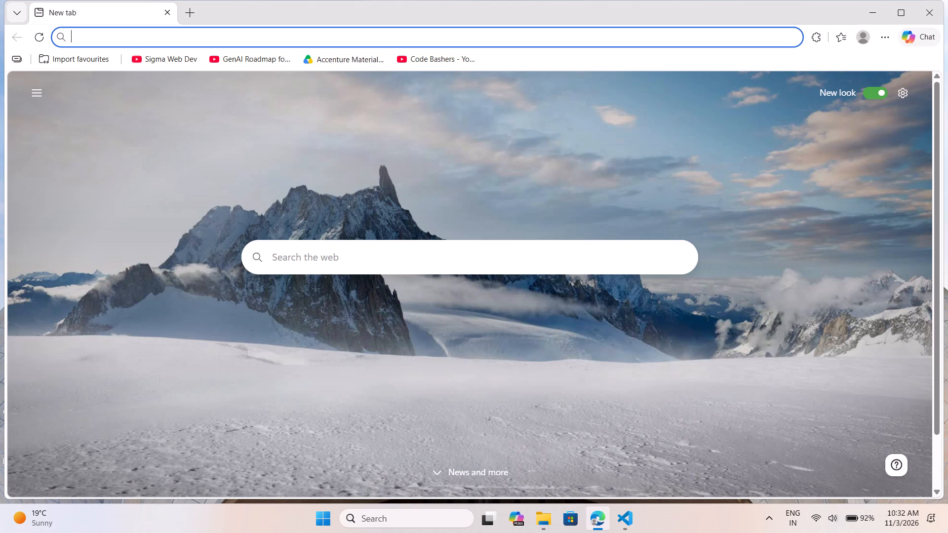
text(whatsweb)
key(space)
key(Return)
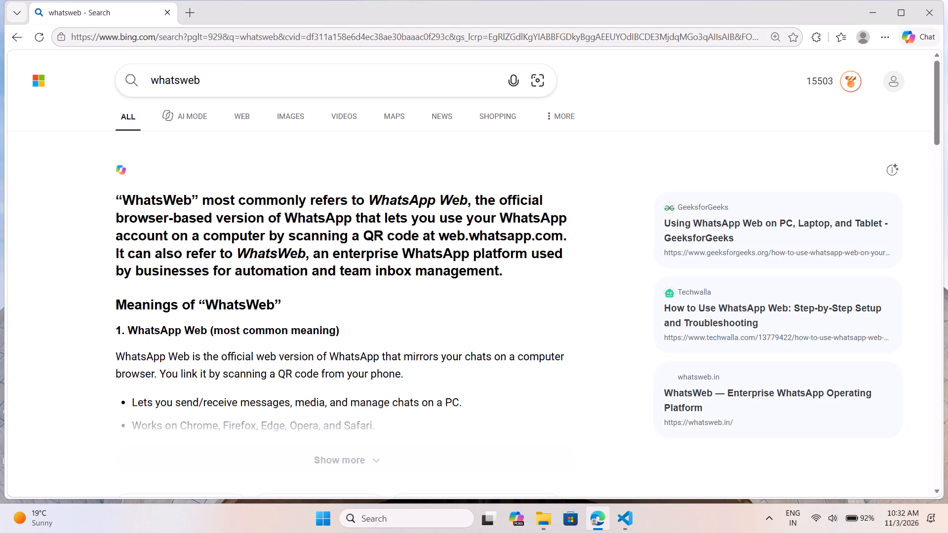
scroll(234, 381, down, 5)
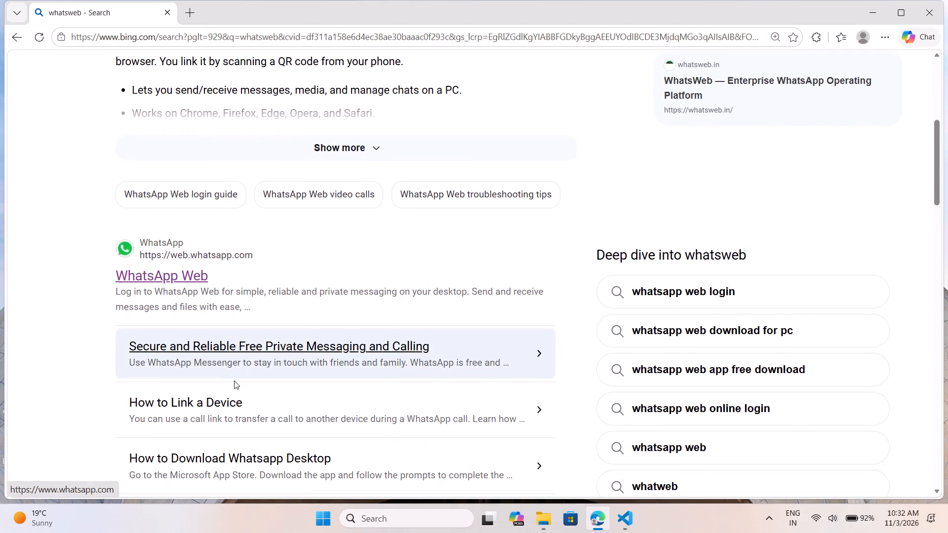
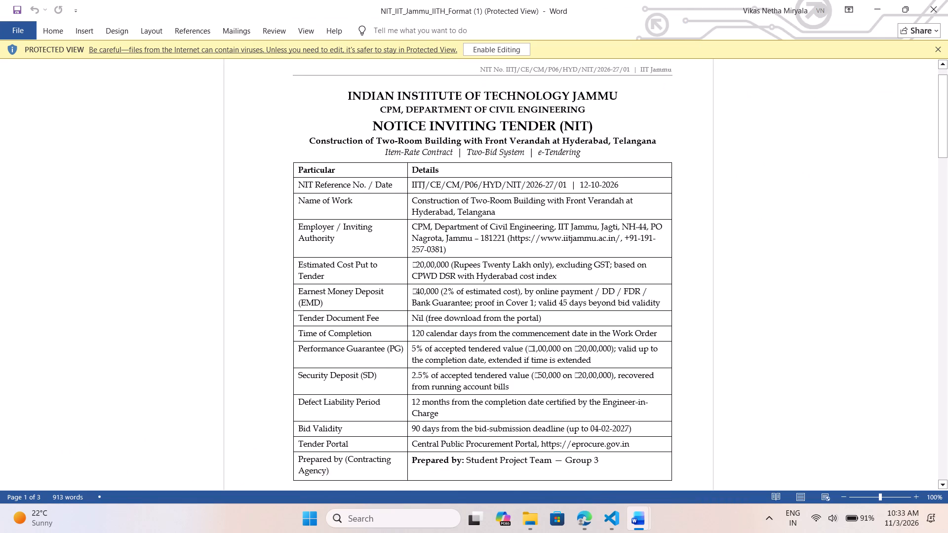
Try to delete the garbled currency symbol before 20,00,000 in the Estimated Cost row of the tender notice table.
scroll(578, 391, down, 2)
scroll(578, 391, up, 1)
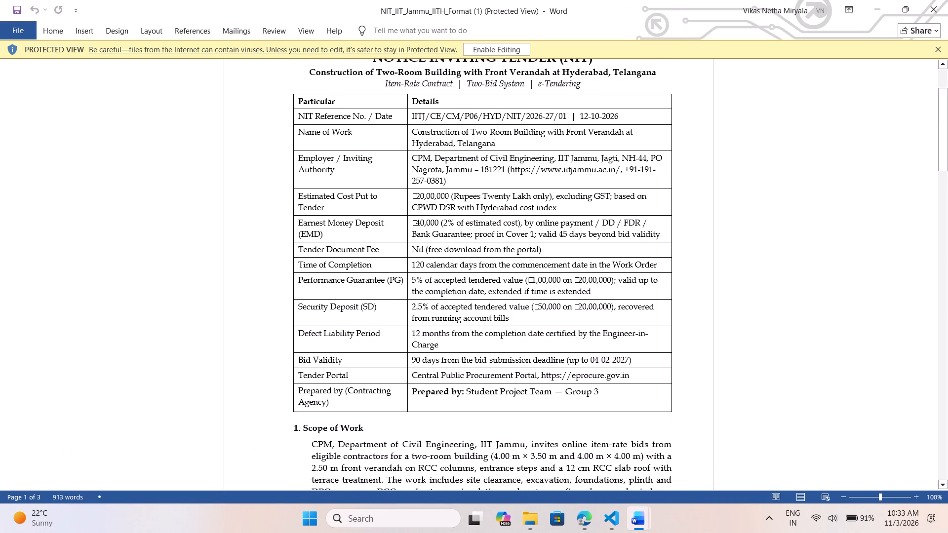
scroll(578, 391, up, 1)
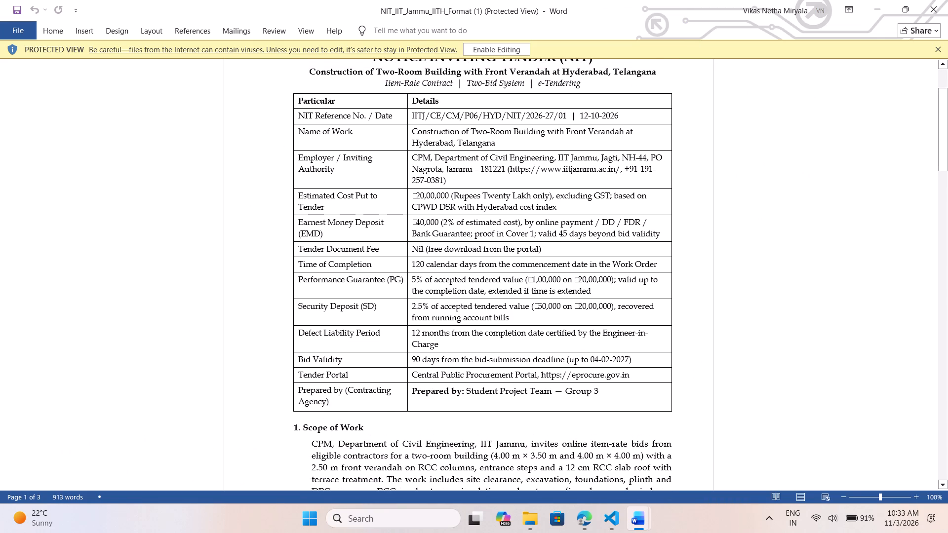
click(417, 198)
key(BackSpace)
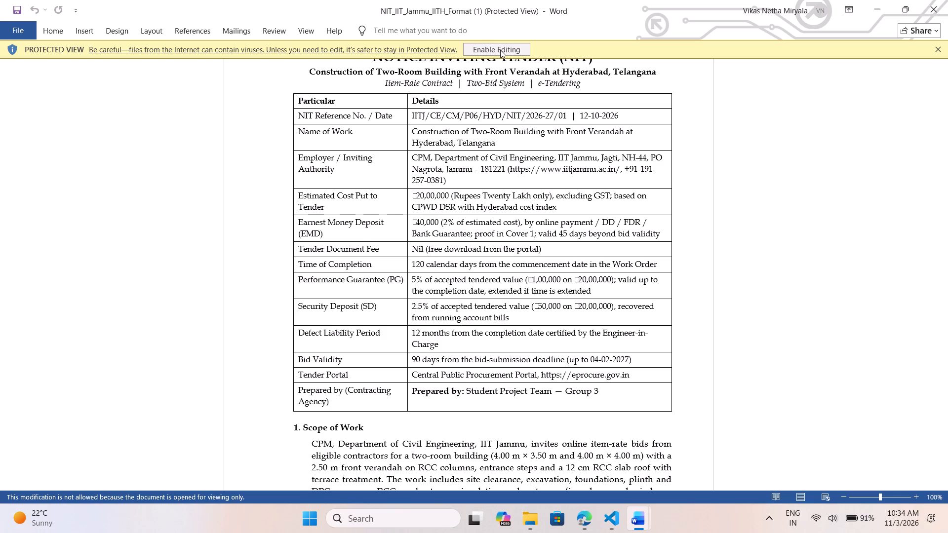
Enable editing for the protected NIT tender document.
click(500, 51)
scroll(411, 306, down, 1)
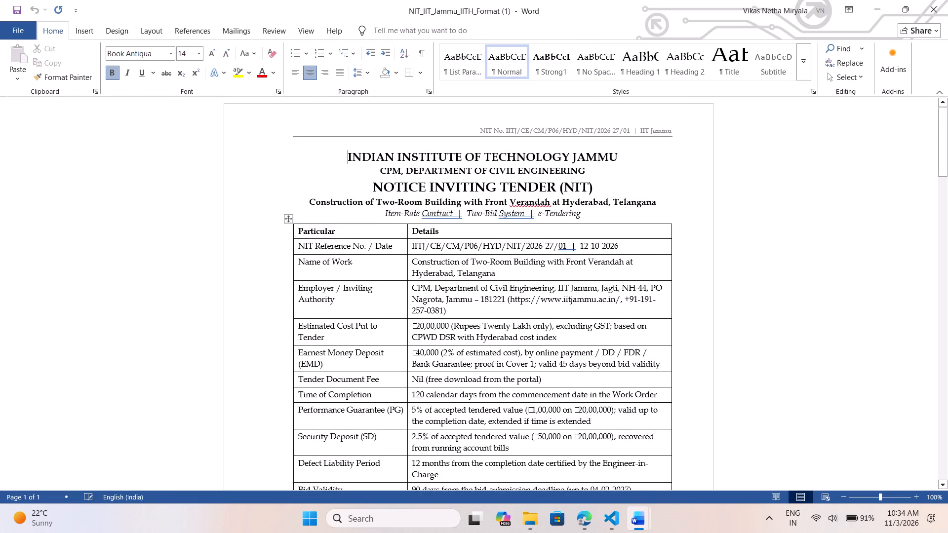
Delete the broken currency symbol before 40,000 in the Earnest Money Deposit row and before 20,00,000 in the Estimated Cost row.
scroll(411, 306, down, 1)
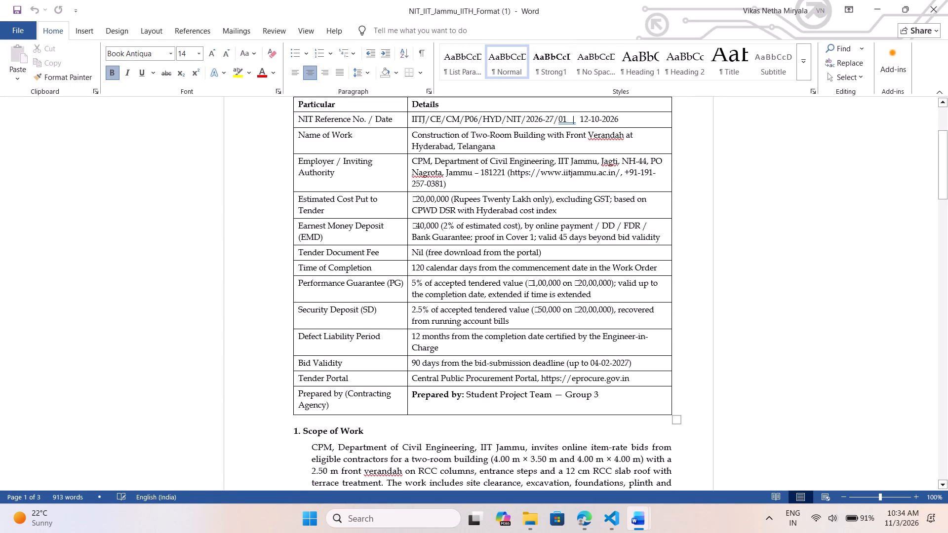
click(416, 226)
key(BackSpace)
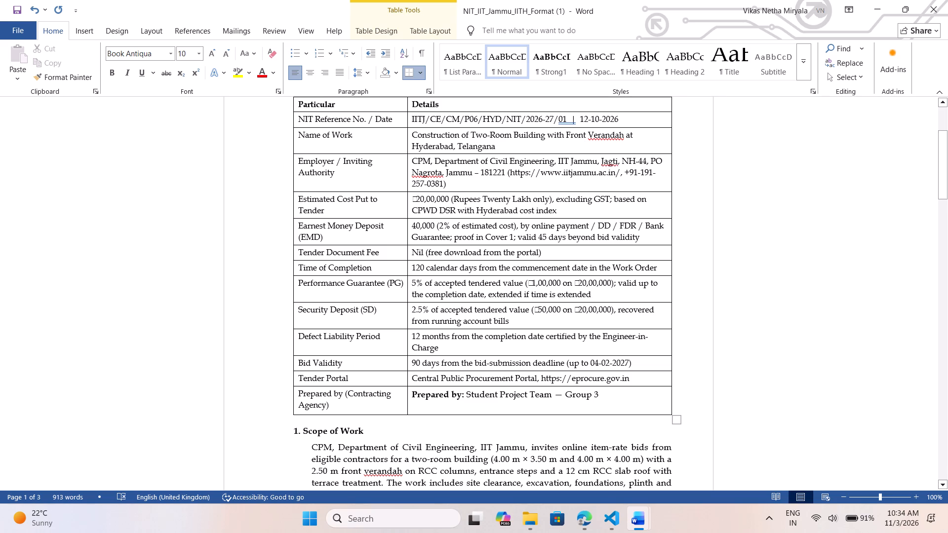
scroll(624, 239, up, 1)
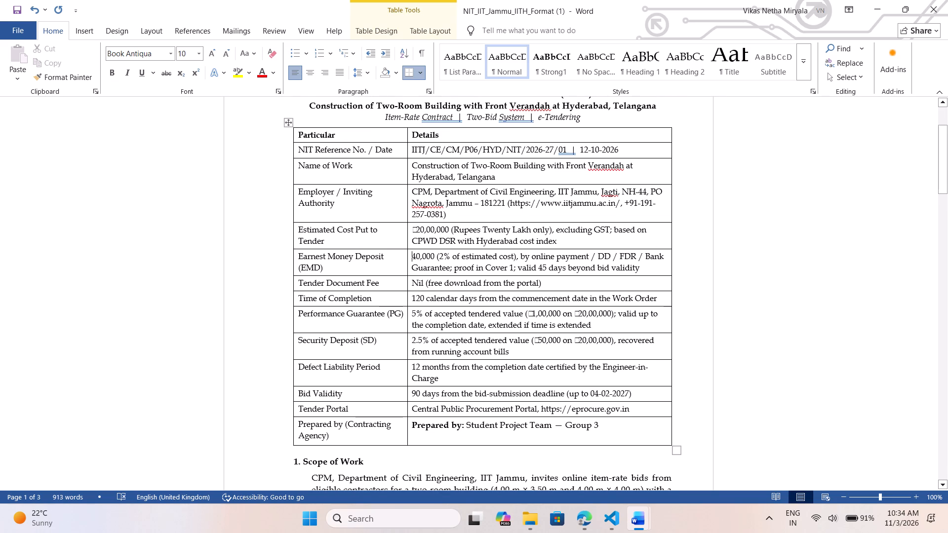
click(418, 232)
key(BackSpace)
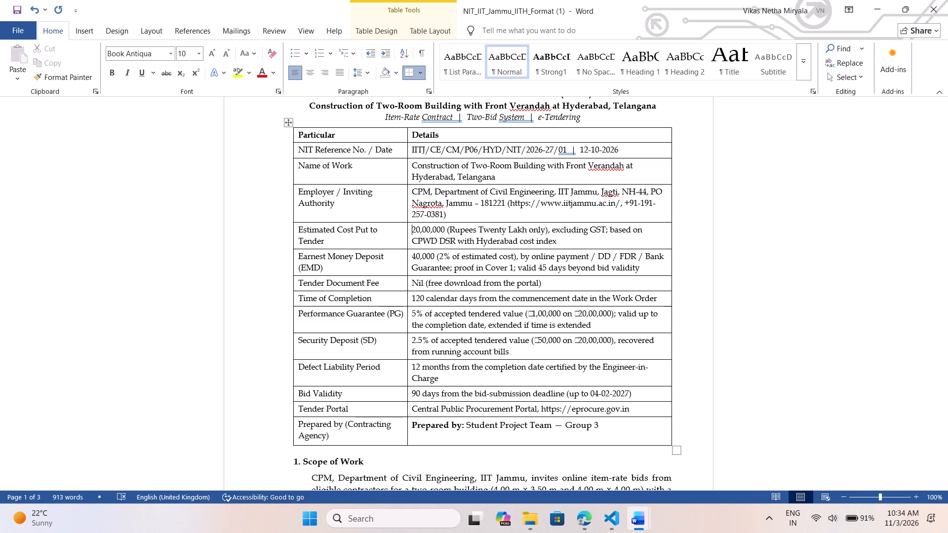
Look through the tender notice's particulars, eligibility criteria, tender dates, evaluation and key conditions sections for content needing correction.
scroll(465, 423, down, 10)
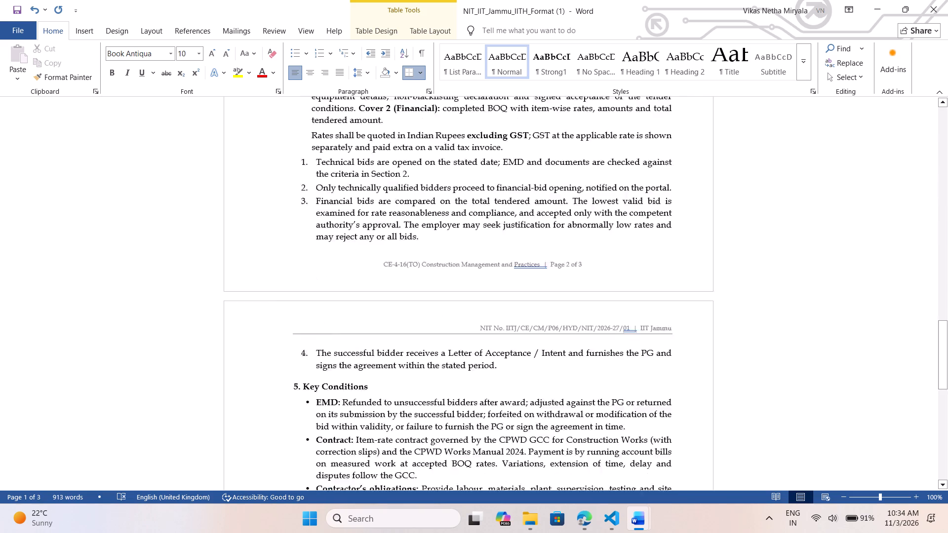
scroll(465, 423, down, 9)
scroll(465, 423, up, 6)
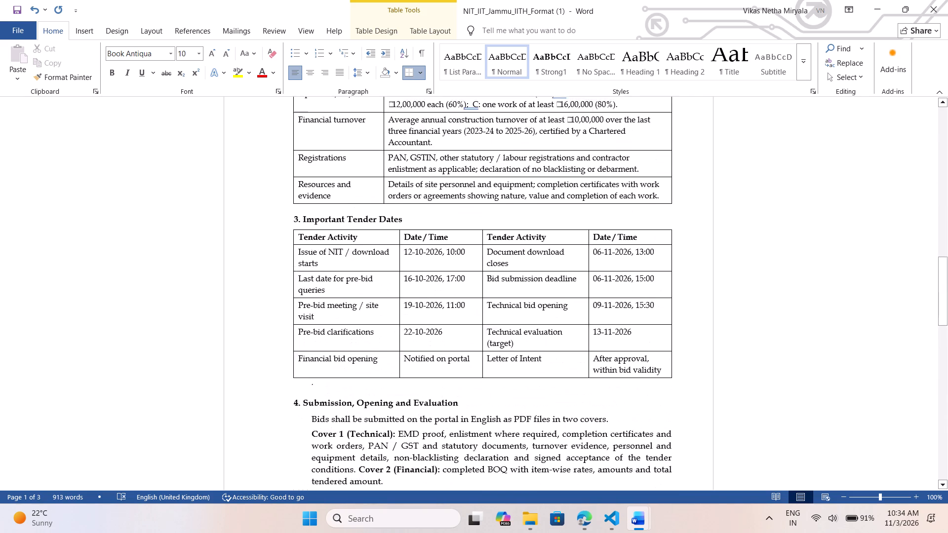
scroll(465, 423, up, 5)
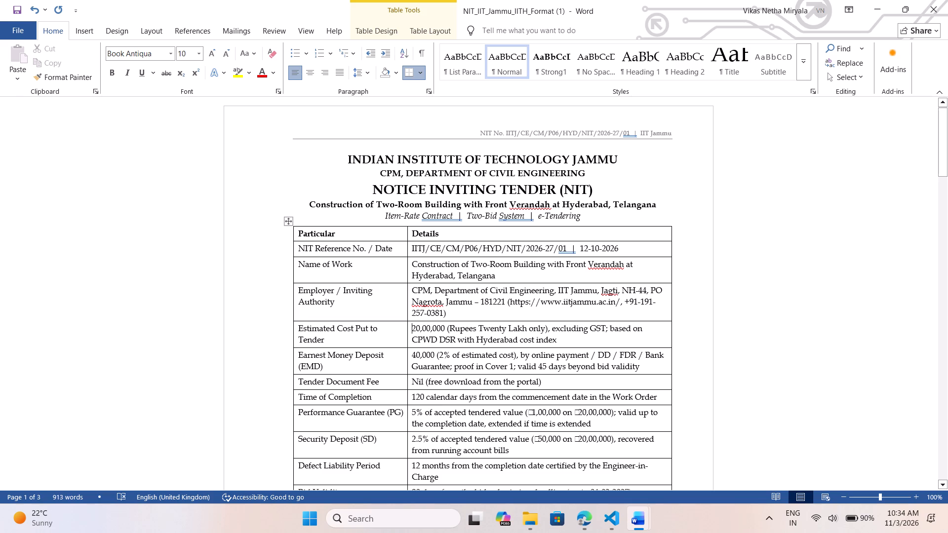
scroll(454, 403, down, 1)
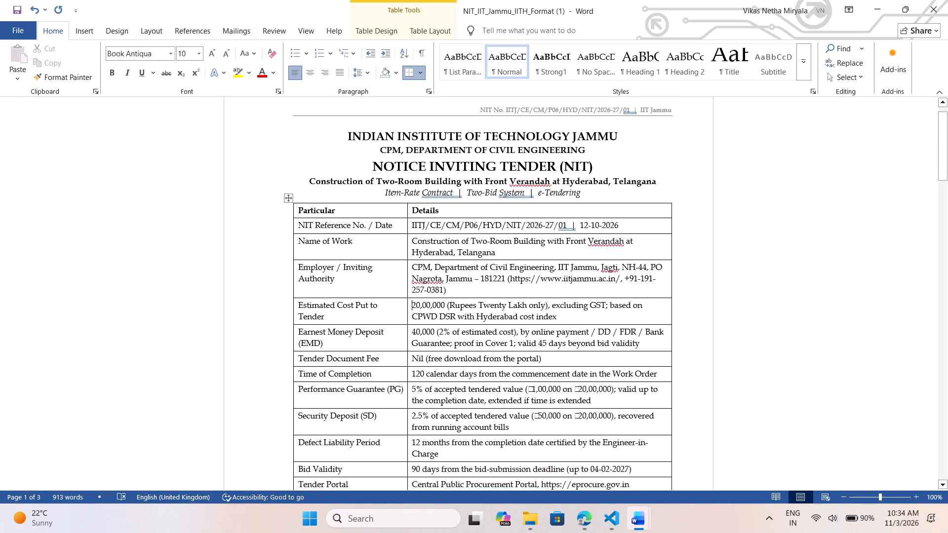
scroll(454, 403, down, 4)
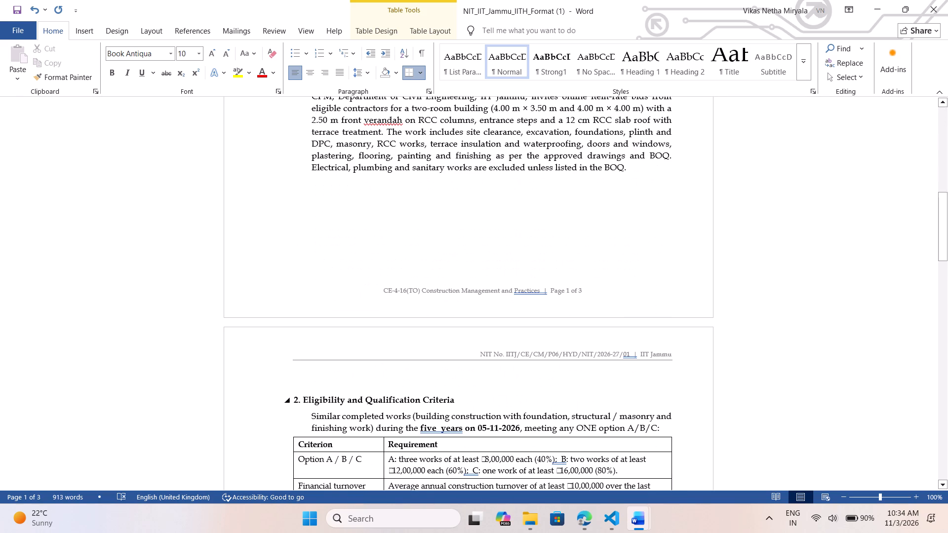
scroll(454, 403, down, 3)
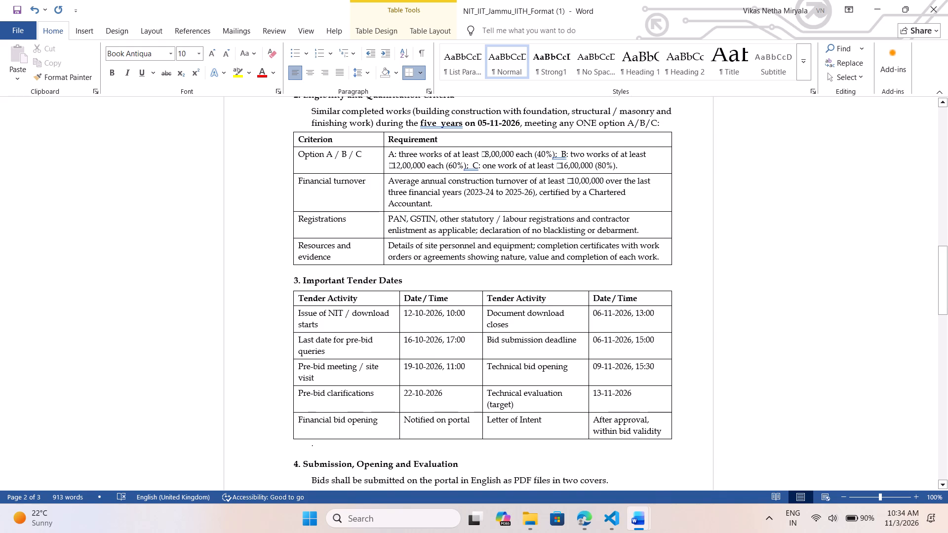
scroll(638, 249, up, 7)
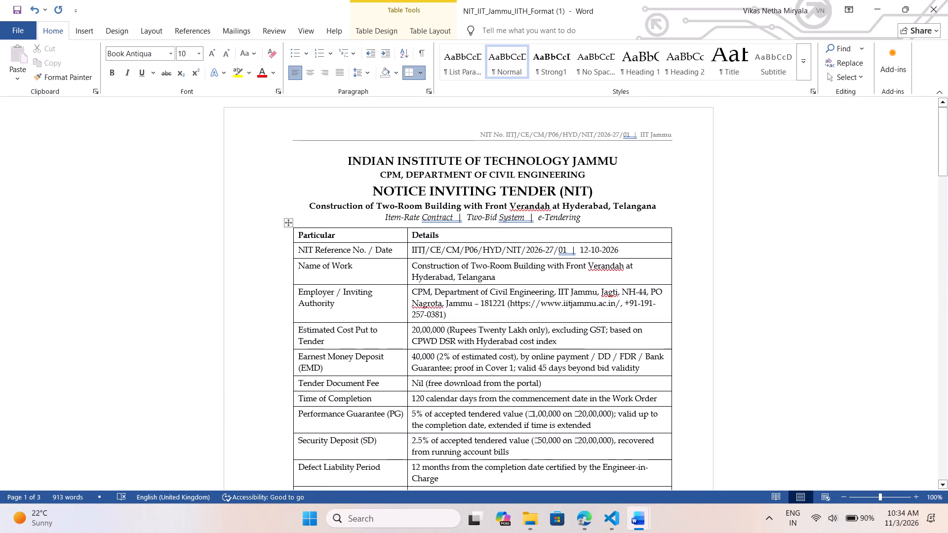
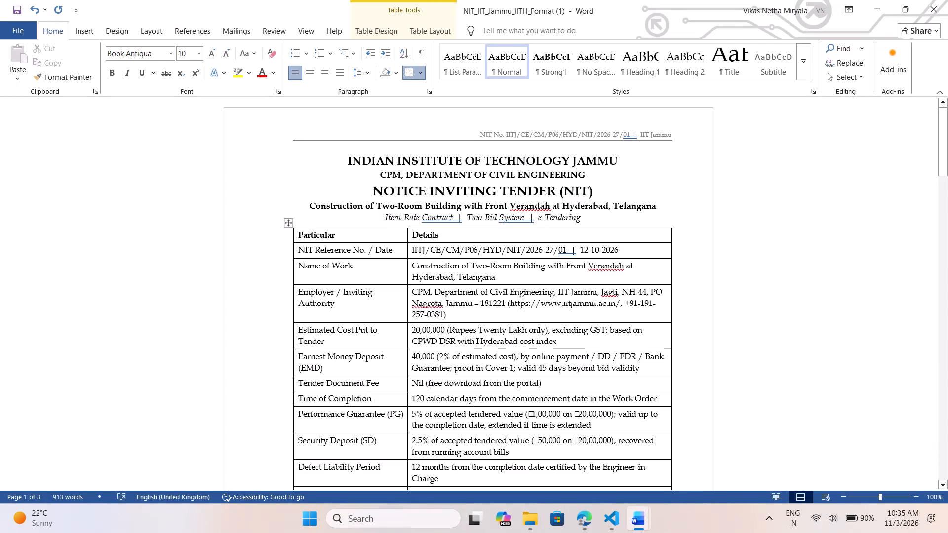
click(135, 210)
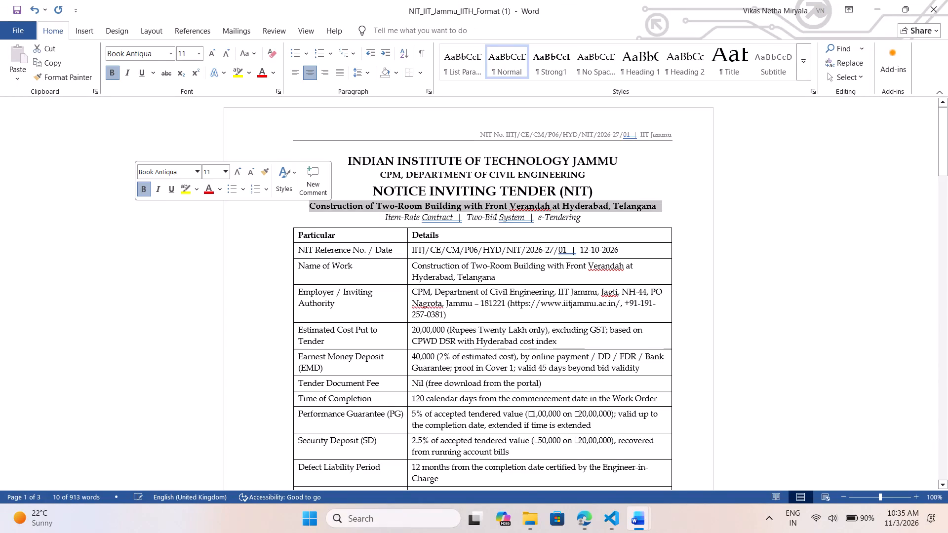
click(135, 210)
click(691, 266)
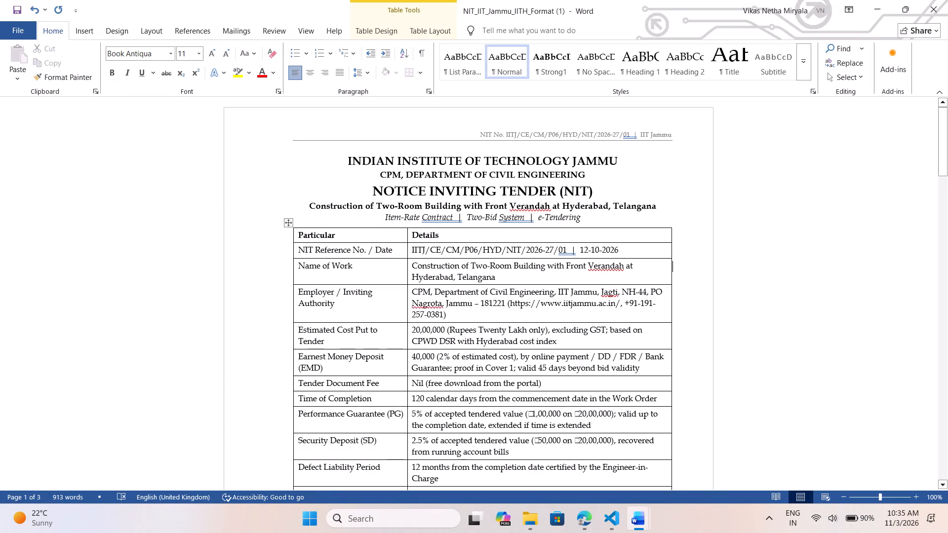
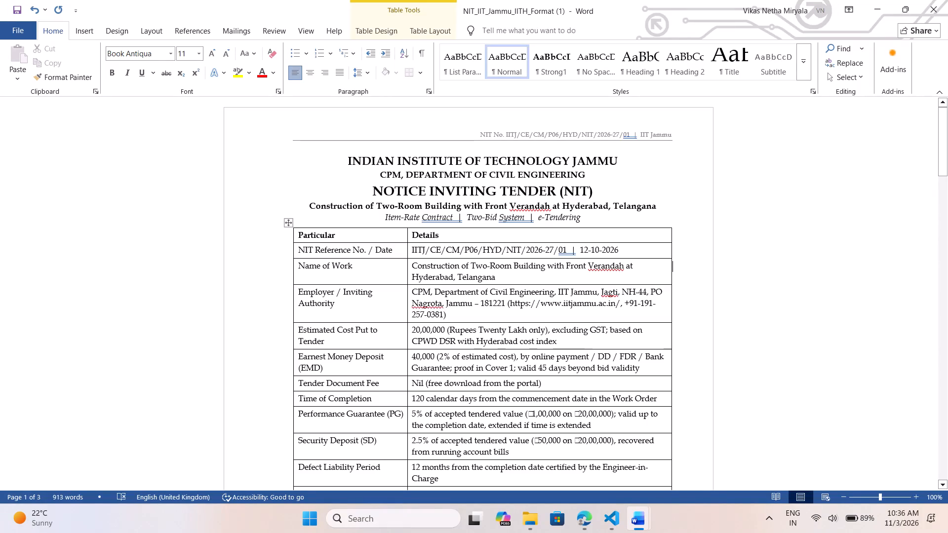
Set the Estimated Cost Put to Tender amount to 20,85,088.
click(418, 328)
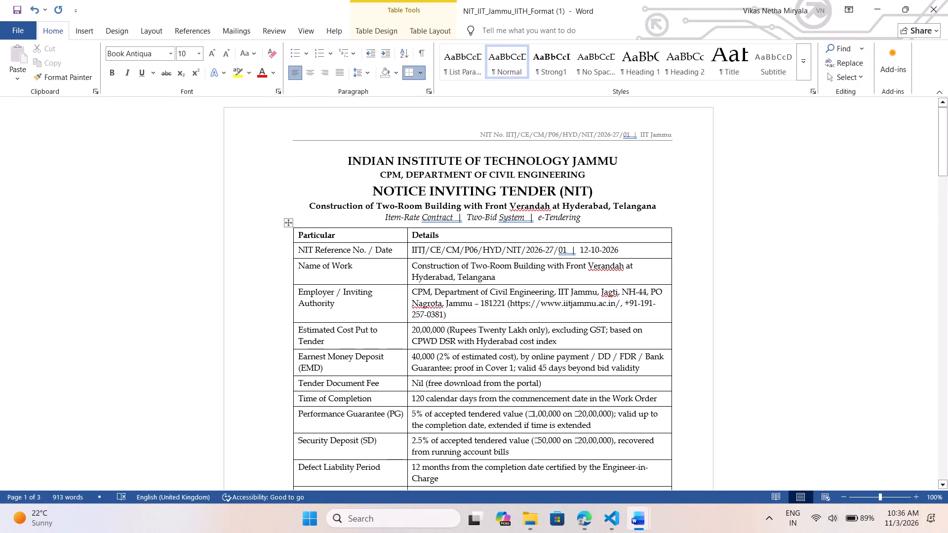
click(430, 330)
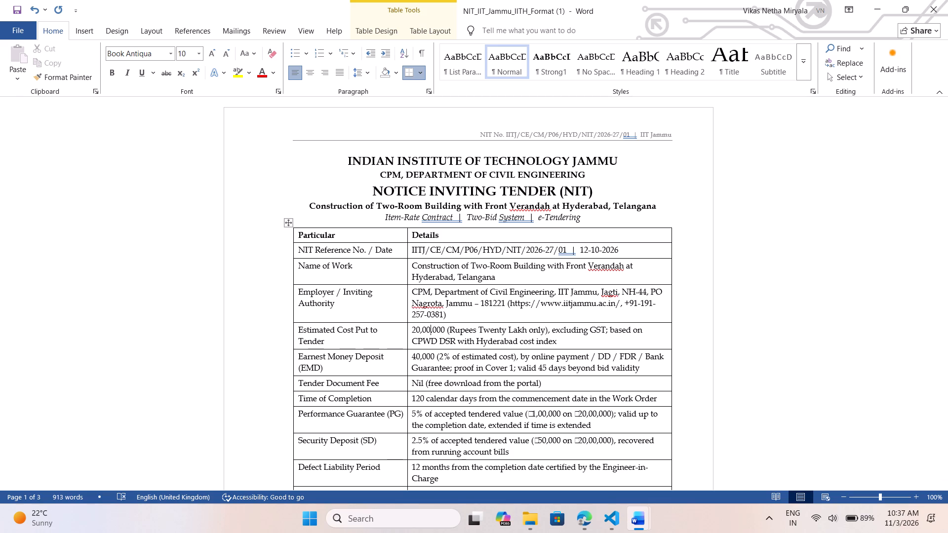
key(BackSpace)
key(BackSpace)
text(85)
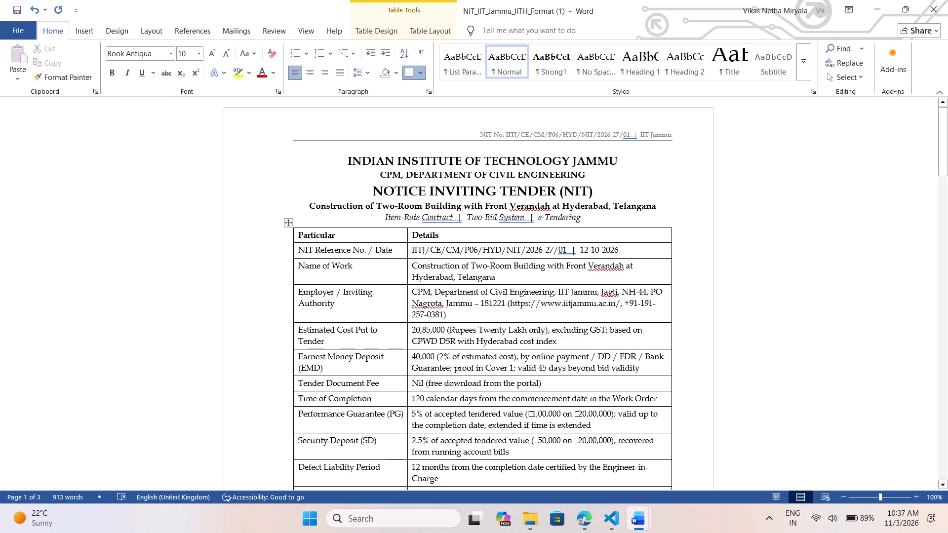
click(444, 328)
key(BackSpace)
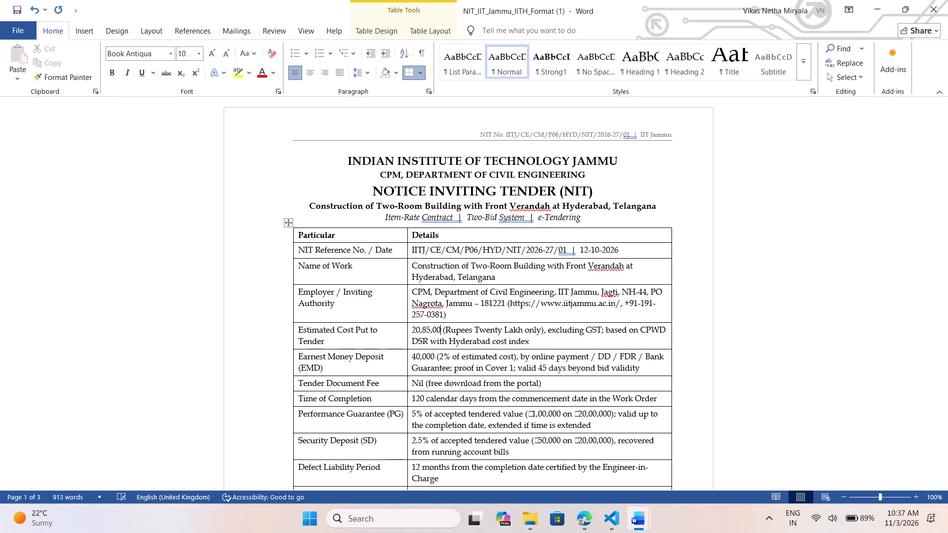
key(BackSpace)
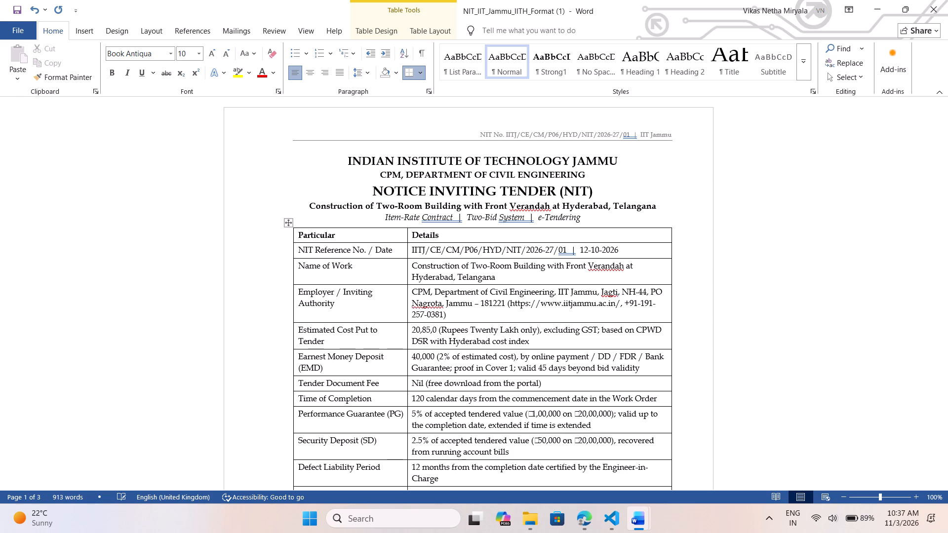
text(88)
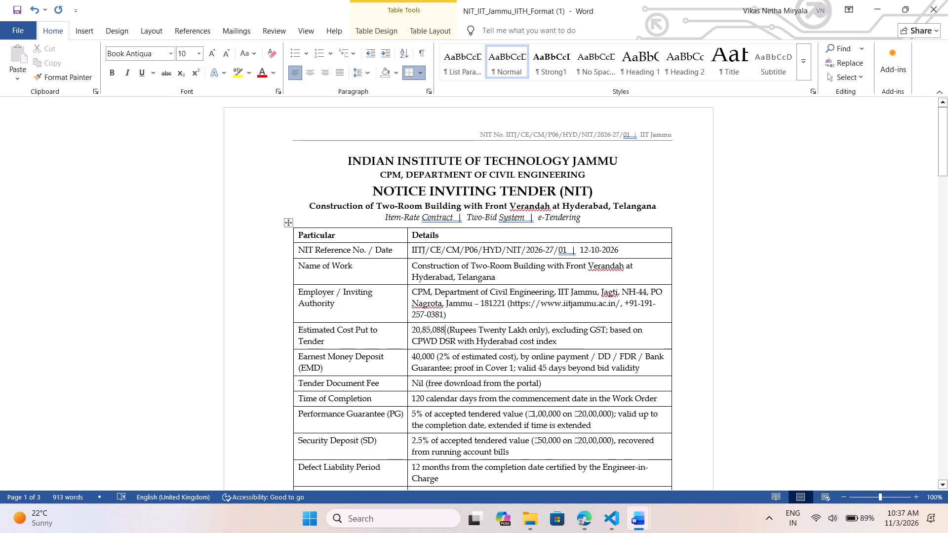
Set the Earnest Money Deposit (EMD) amount to 41,701.76.
click(420, 356)
key(BackSpace)
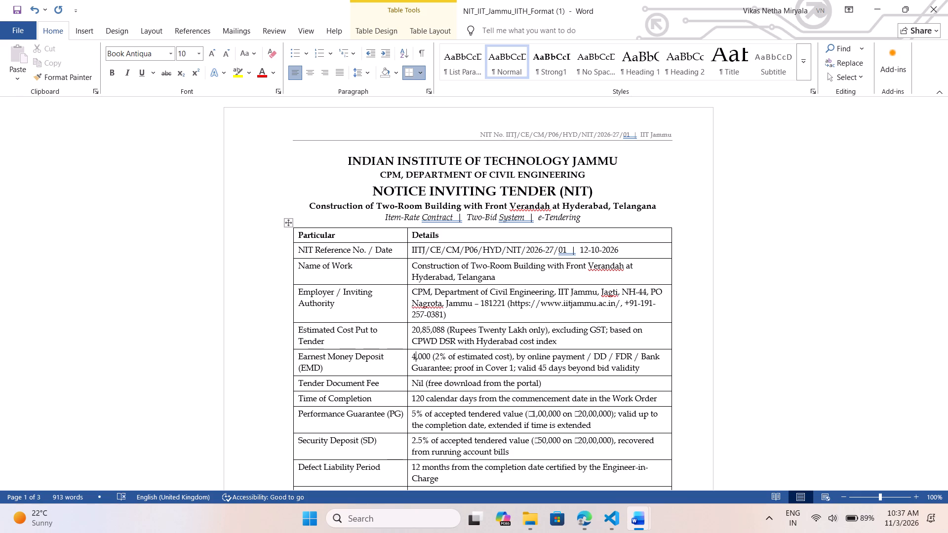
key(1)
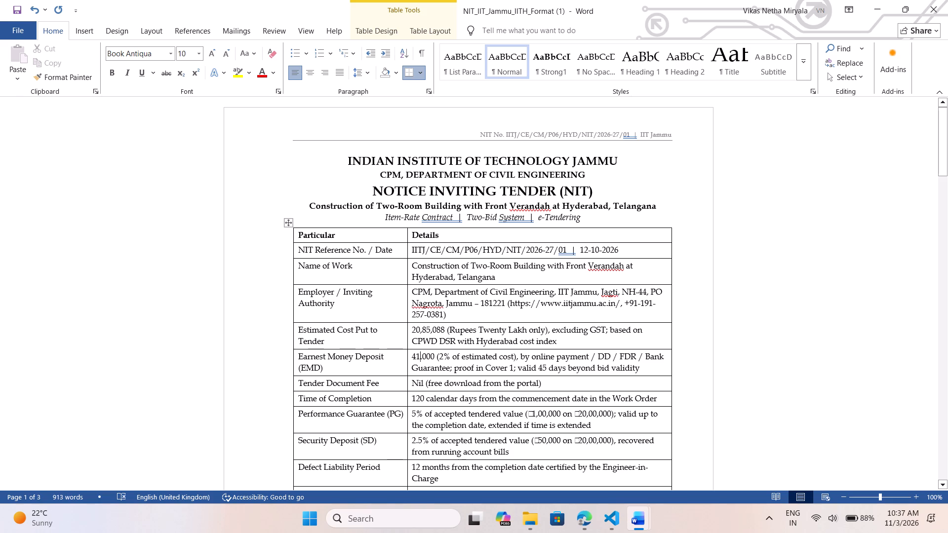
click(435, 355)
key(BackSpace)
key(BackSpace)
key(BackSpace)
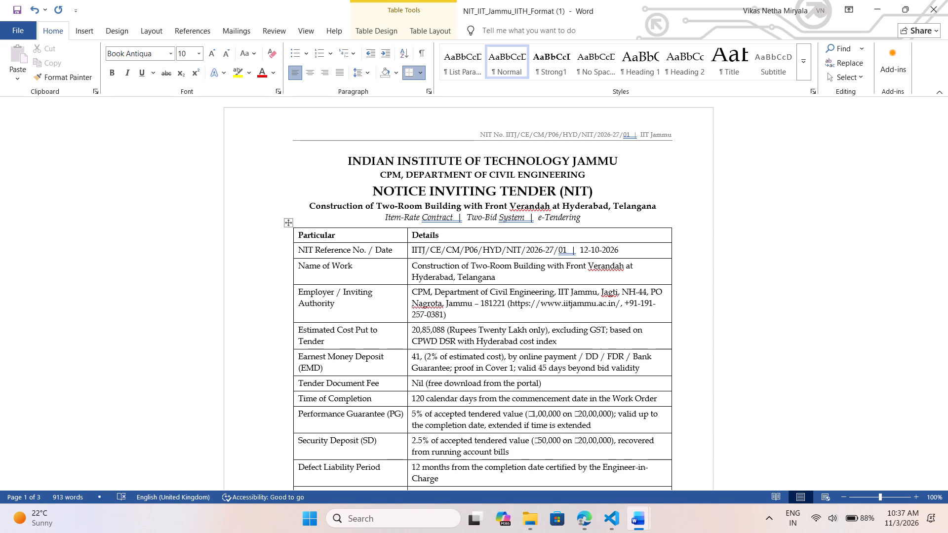
text(701)
key(period)
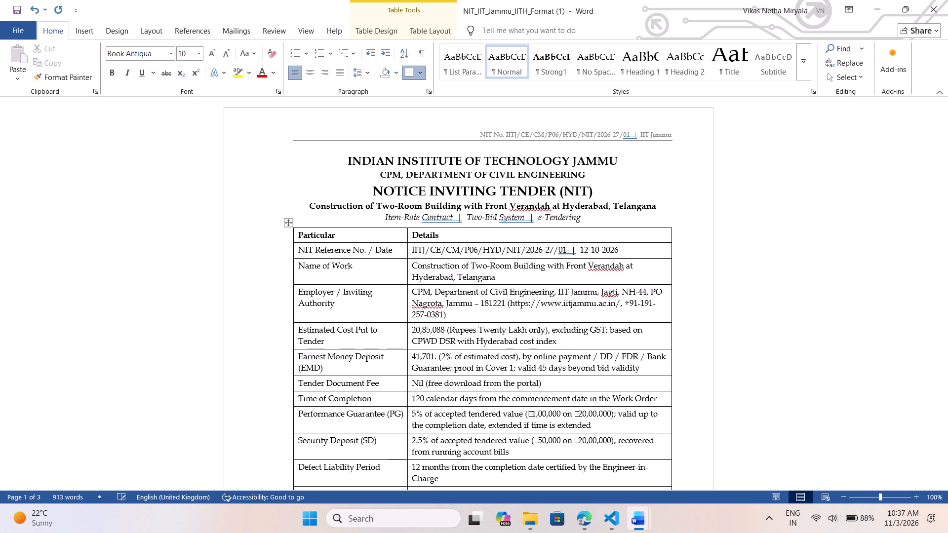
text(76)
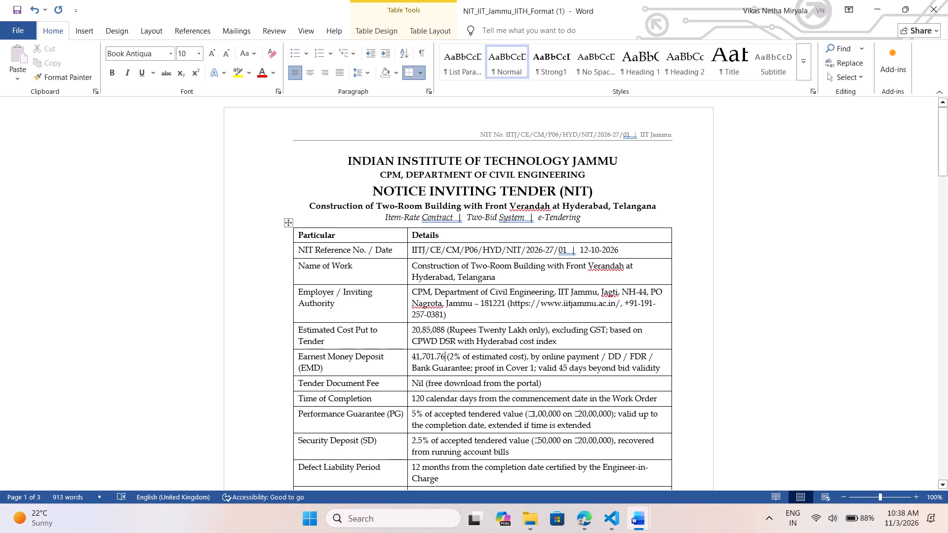
Add the prefix "INR" before the amounts in the Estimated Cost and Earnest Money Deposit rows.
click(412, 331)
key(i)
text(NR)
key(space)
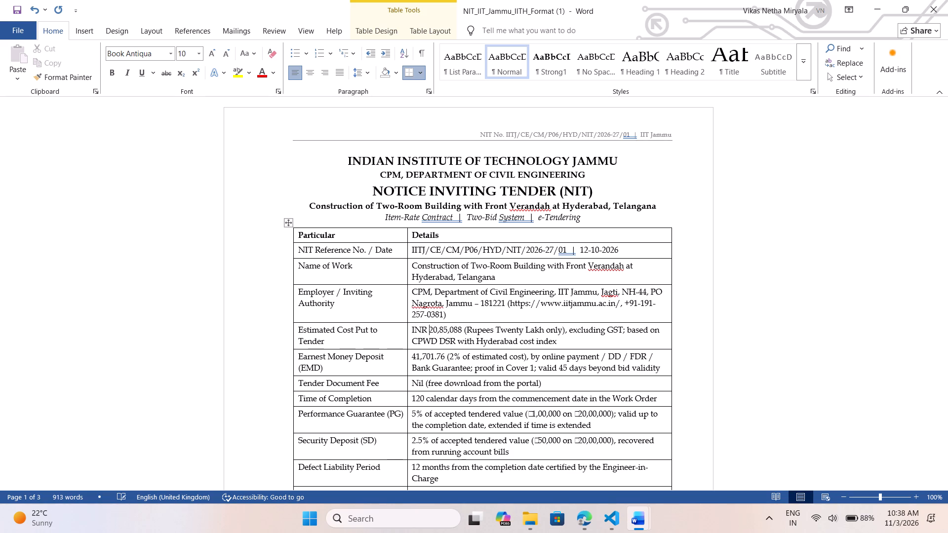
click(412, 356)
text(INR)
key(space)
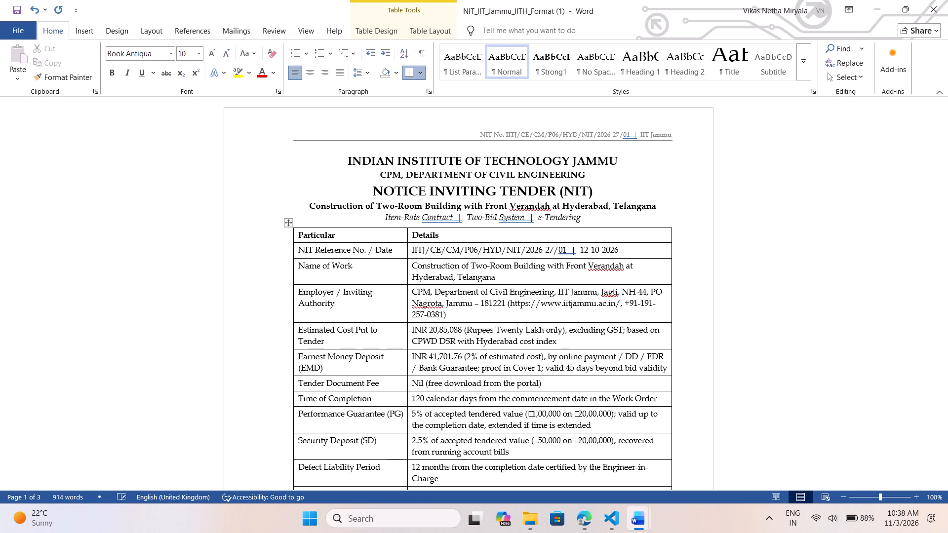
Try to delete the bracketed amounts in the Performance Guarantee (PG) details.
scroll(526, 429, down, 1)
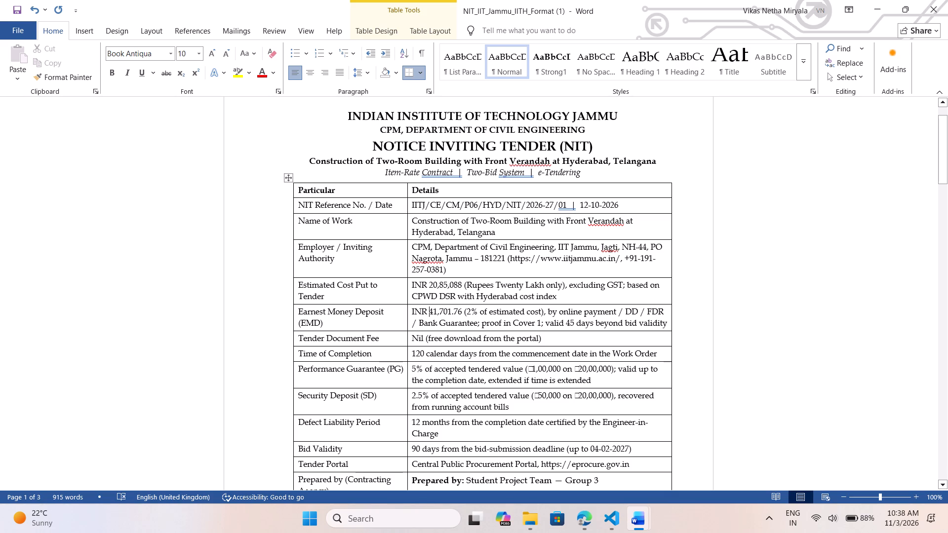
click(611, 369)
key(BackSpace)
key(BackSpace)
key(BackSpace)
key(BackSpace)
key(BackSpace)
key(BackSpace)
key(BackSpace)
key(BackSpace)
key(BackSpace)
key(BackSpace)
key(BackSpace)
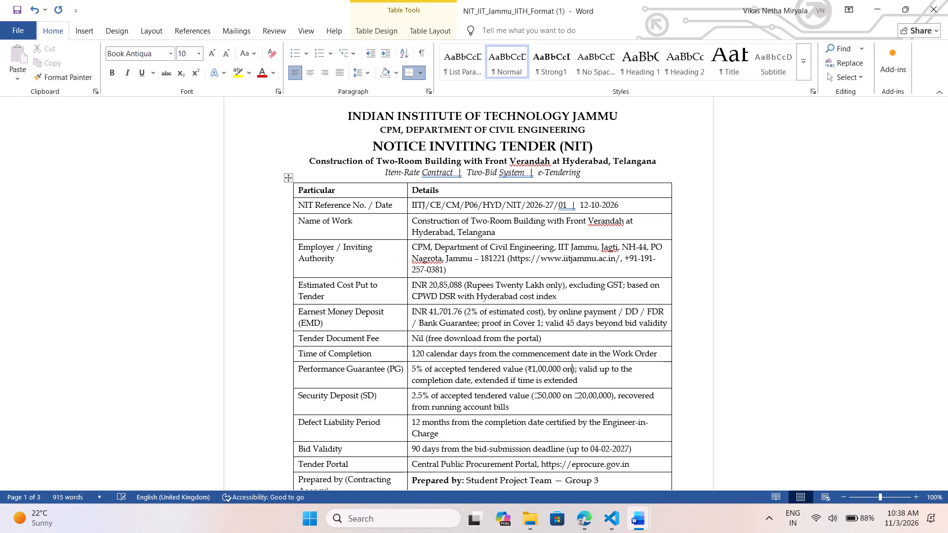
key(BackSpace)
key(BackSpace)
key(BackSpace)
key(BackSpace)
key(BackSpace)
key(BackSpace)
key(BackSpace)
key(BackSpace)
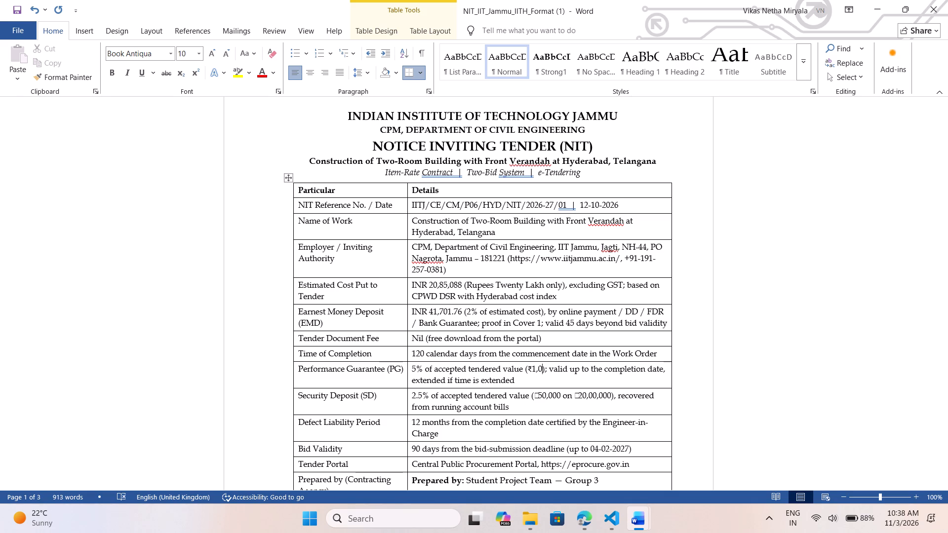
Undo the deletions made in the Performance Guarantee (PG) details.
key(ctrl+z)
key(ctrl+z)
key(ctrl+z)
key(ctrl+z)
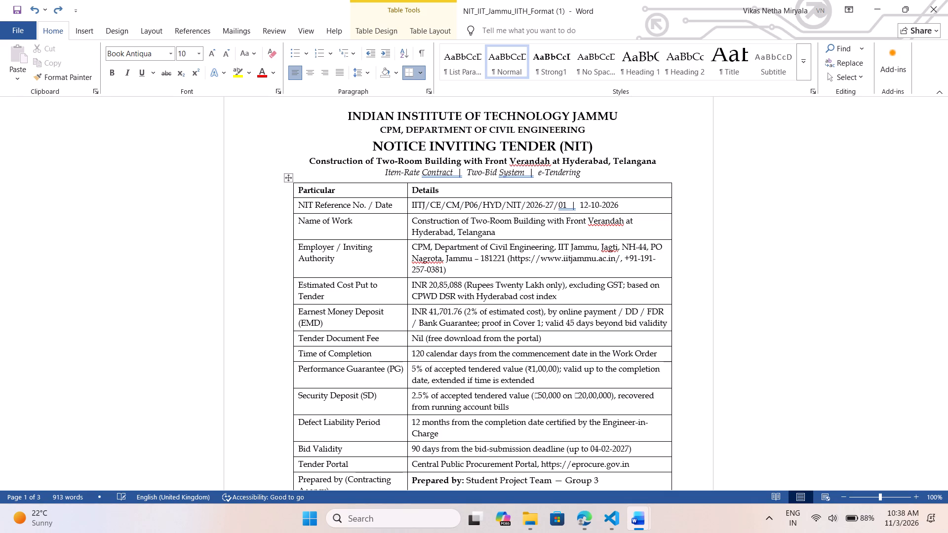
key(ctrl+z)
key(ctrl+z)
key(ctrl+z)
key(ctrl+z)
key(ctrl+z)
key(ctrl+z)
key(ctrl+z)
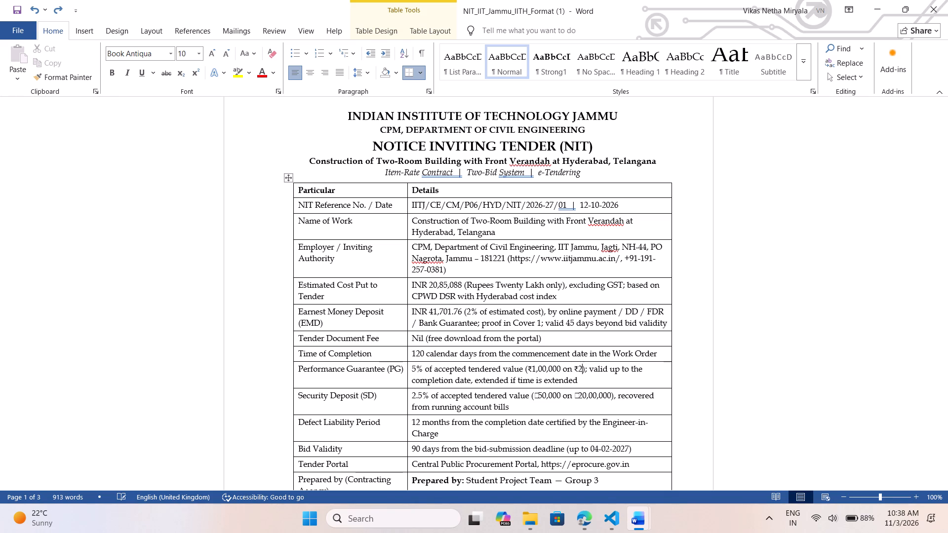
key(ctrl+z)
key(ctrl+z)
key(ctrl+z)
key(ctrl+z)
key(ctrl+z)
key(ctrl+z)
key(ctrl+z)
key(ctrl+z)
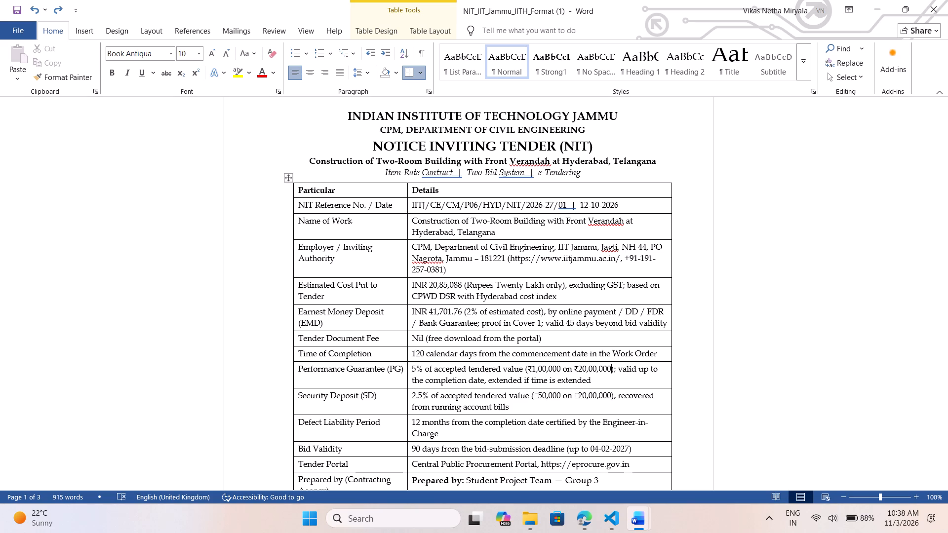
Delete all the text inside the brackets after "5% of accepted tendered value" in the Performance Guarantee (PG) row.
key(BackSpace)
key(BackSpace)
key(BackSpace)
key(BackSpace)
key(BackSpace)
key(BackSpace)
key(BackSpace)
key(BackSpace)
key(BackSpace)
key(BackSpace)
key(BackSpace)
key(BackSpace)
key(BackSpace)
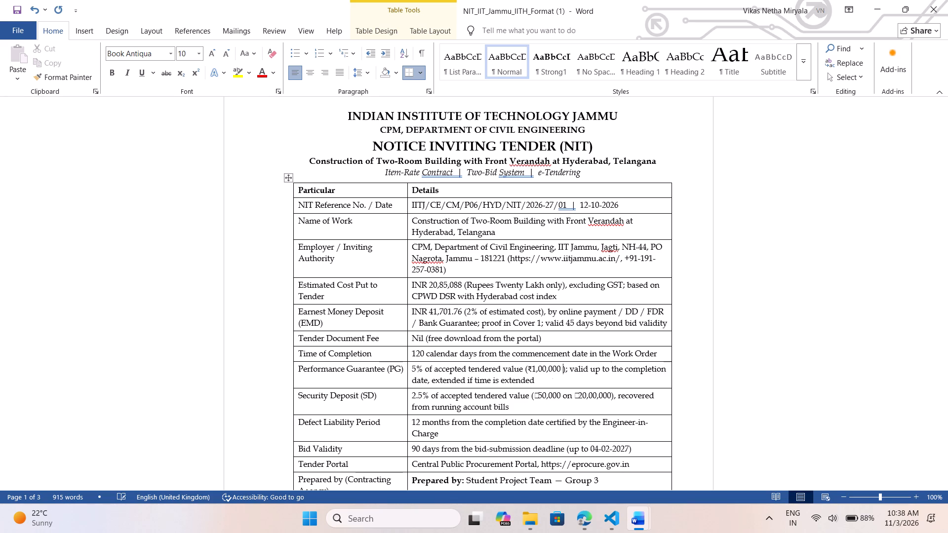
key(BackSpace)
key(BackSpace)
key(BackSpace)
key(BackSpace)
key(BackSpace)
key(BackSpace)
key(BackSpace)
key(BackSpace)
key(BackSpace)
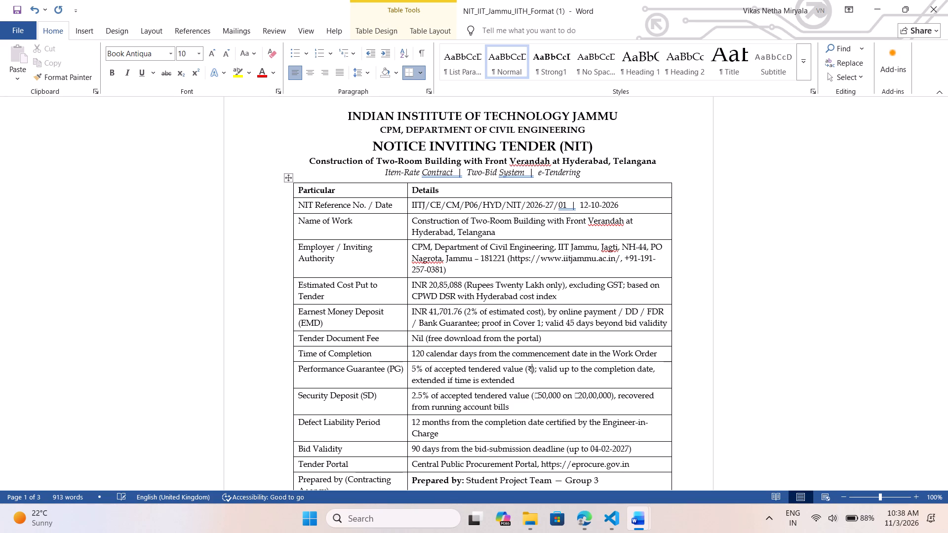
key(BackSpace)
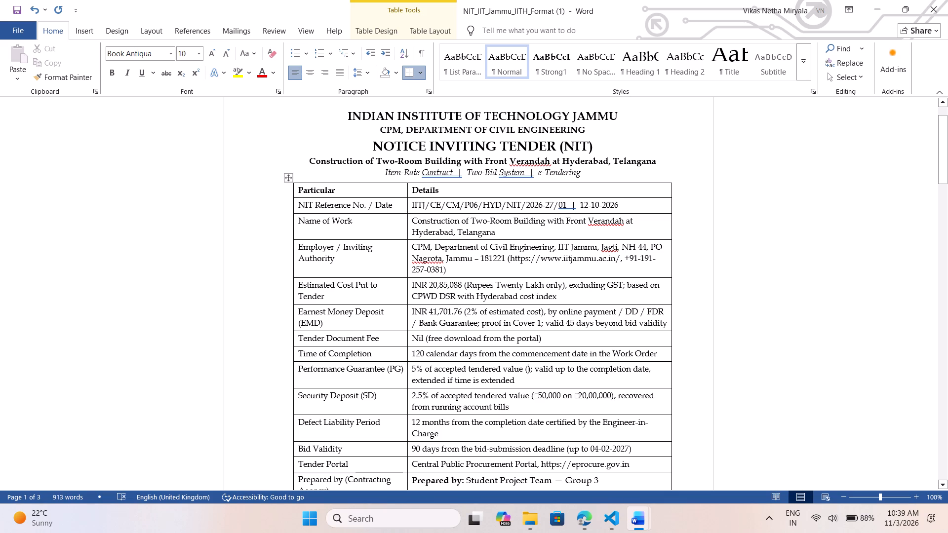
Round the Earnest Money Deposit (EMD) amount to INR 41,702.
click(461, 314)
key(BackSpace)
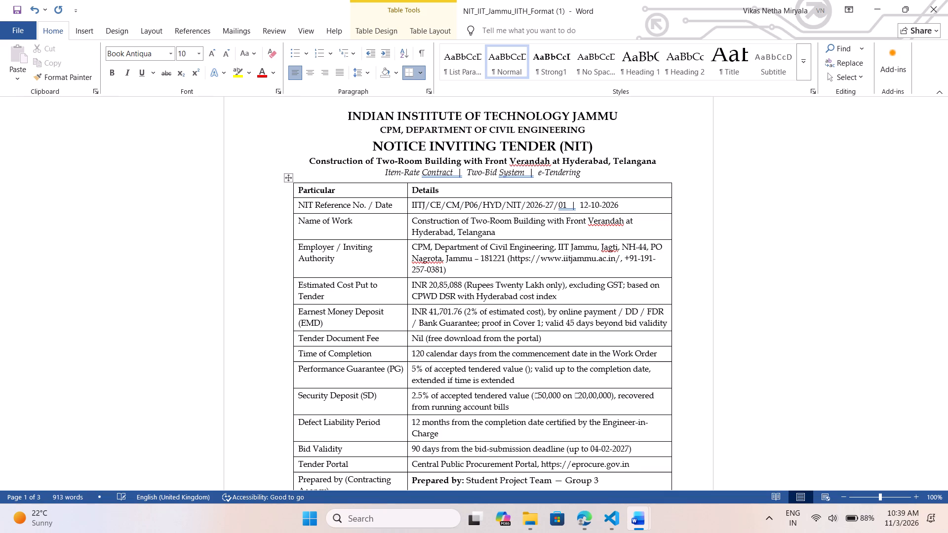
key(BackSpace)
key(BackSpace)
key(BackSpace)
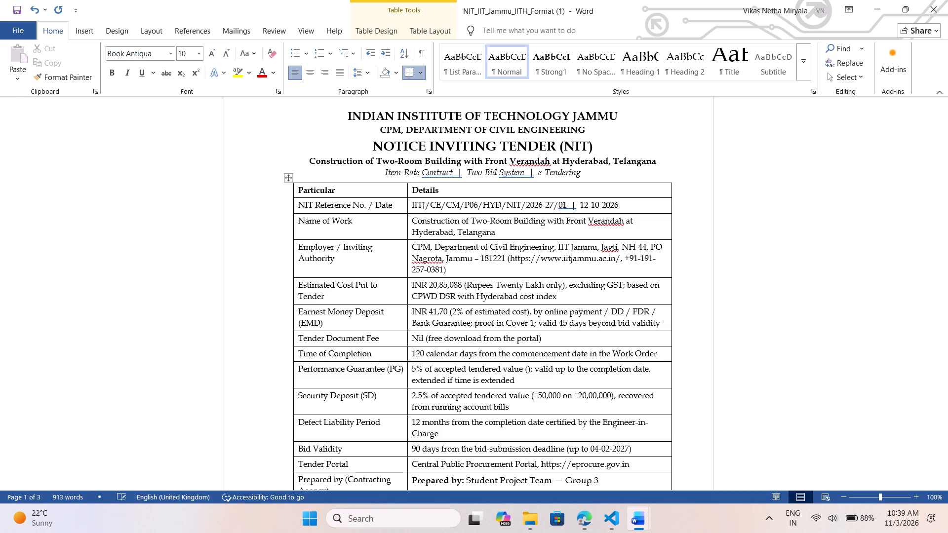
key(2)
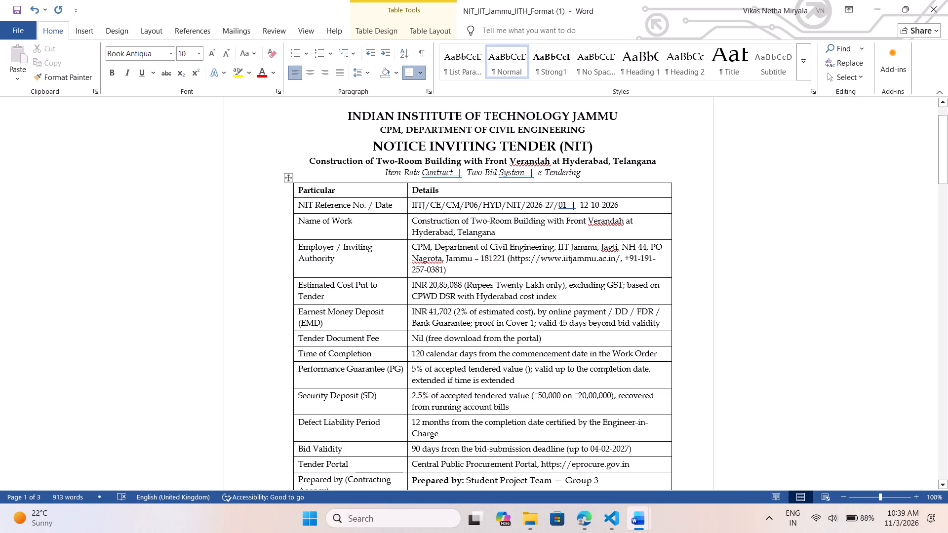
Remove the empty pair of brackets after "tendered value" in the Performance Guarantee (PG) row.
click(527, 367)
key(BackSpace)
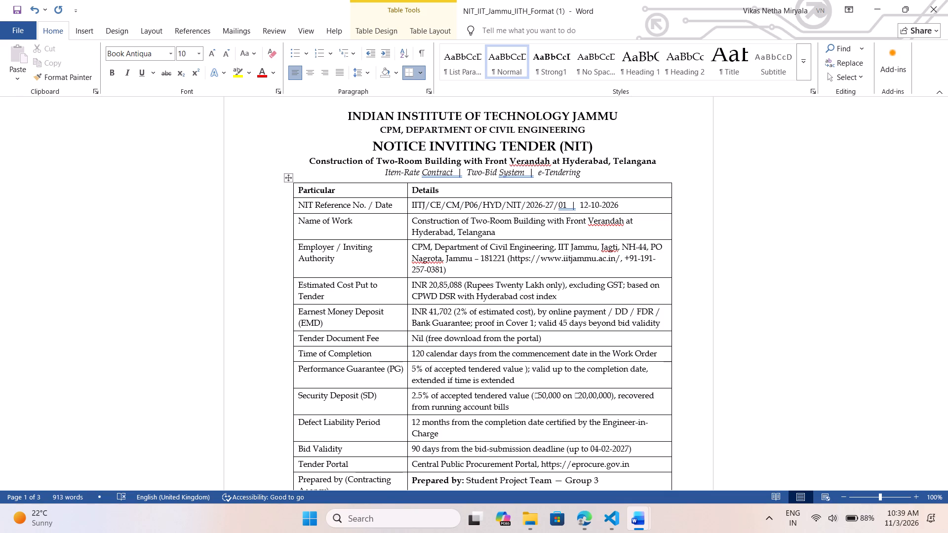
click(528, 368)
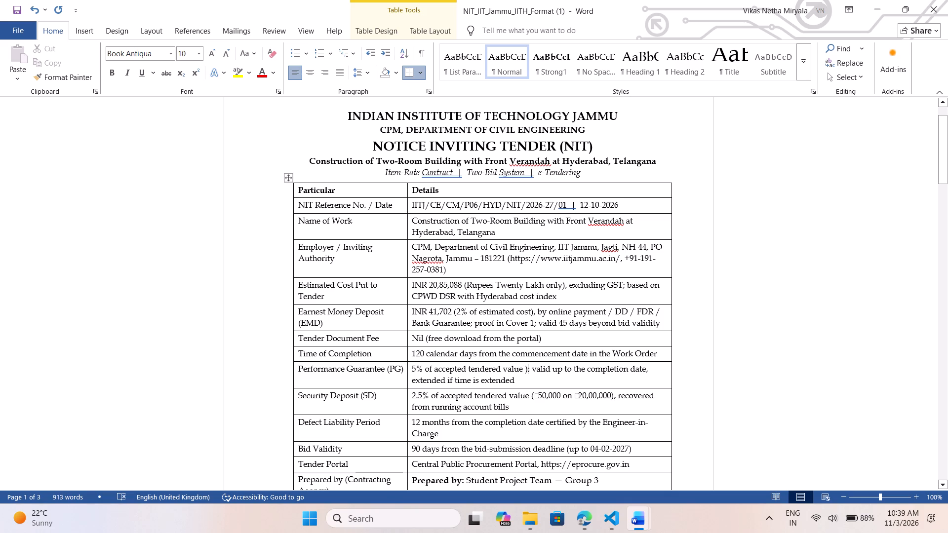
click(525, 369)
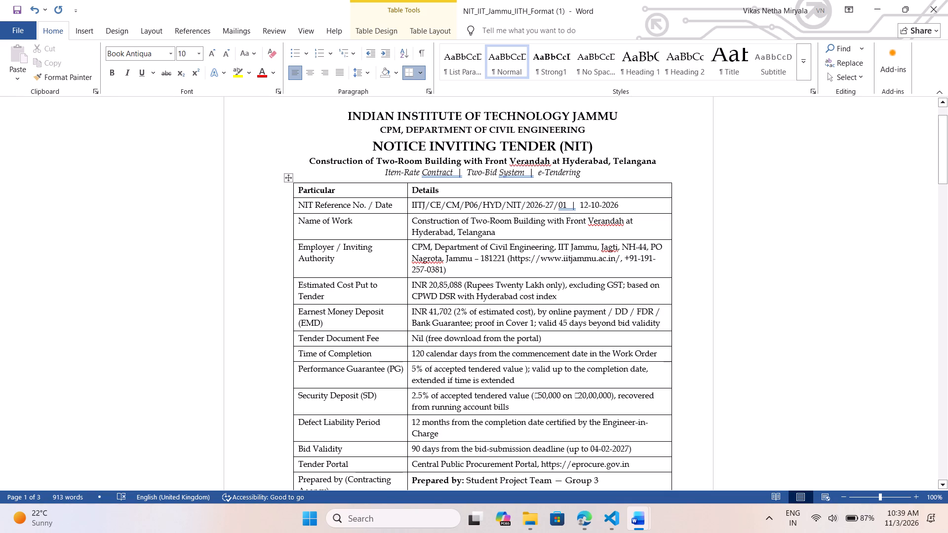
click(528, 369)
key(BackSpace)
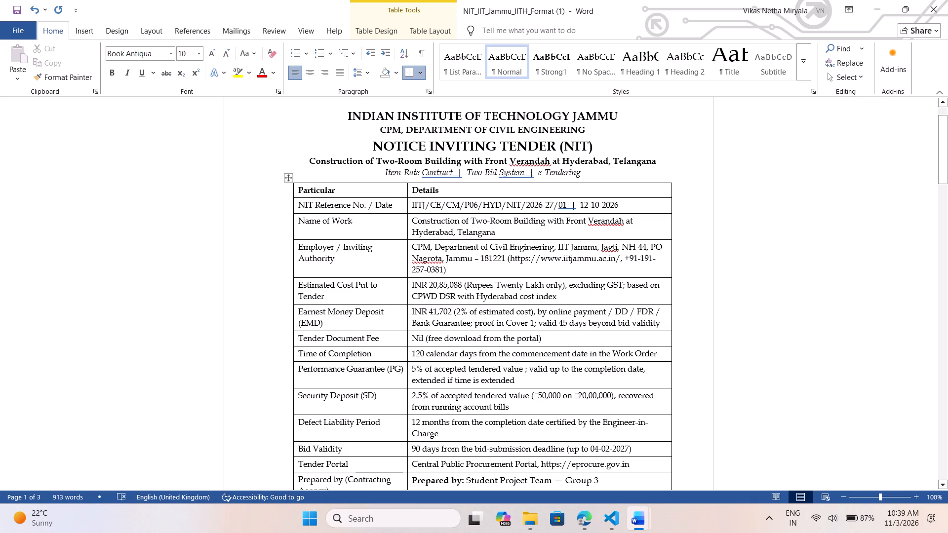
Delete the brackets and the amounts inside them after "2.5% of accepted tendered value" in the Security Deposit (SD) row.
click(613, 395)
key(BackSpace)
key(BackSpace)
key(BackSpace)
key(BackSpace)
key(BackSpace)
key(BackSpace)
key(BackSpace)
key(BackSpace)
key(BackSpace)
key(BackSpace)
key(BackSpace)
key(BackSpace)
key(BackSpace)
key(BackSpace)
key(BackSpace)
key(BackSpace)
key(BackSpace)
key(BackSpace)
key(BackSpace)
key(BackSpace)
key(BackSpace)
key(BackSpace)
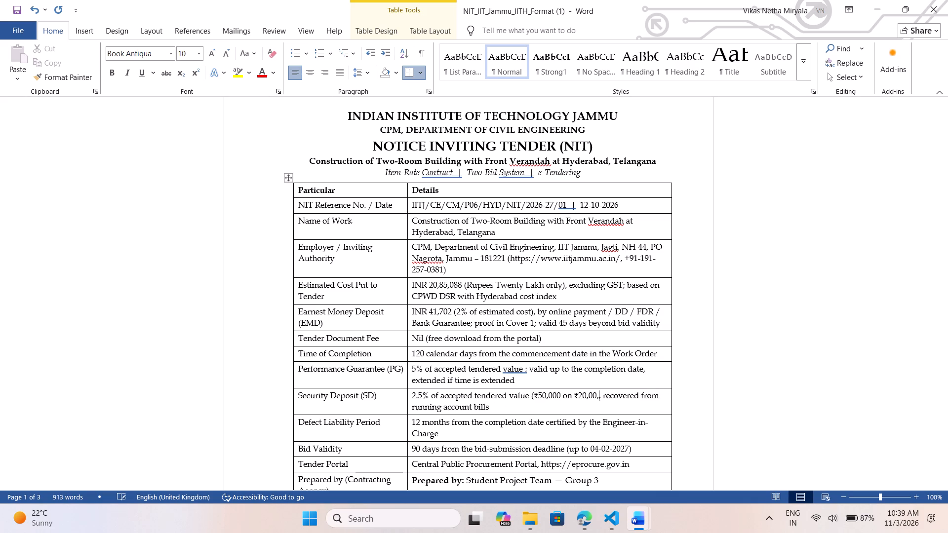
key(BackSpace)
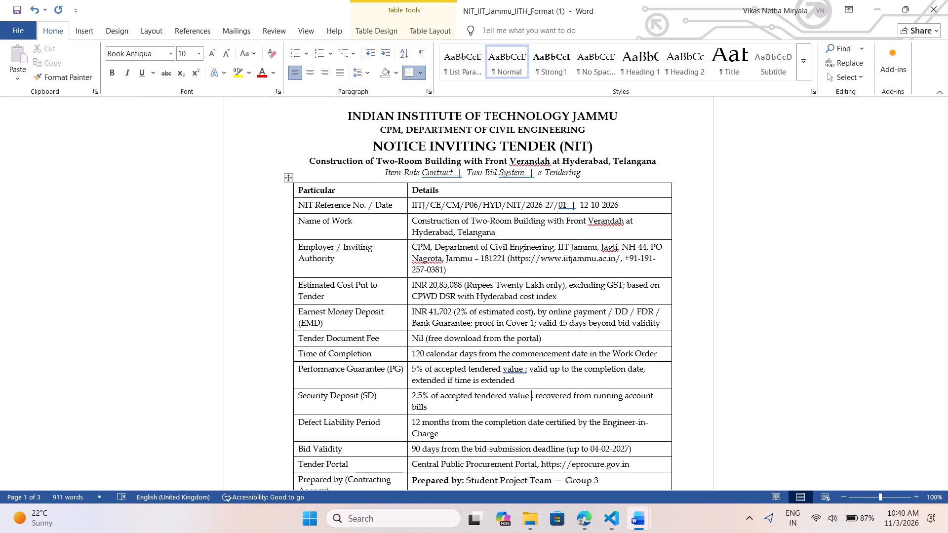
Look through the rest of the notice, down to the signature block, for remaining amounts with broken currency symbols.
scroll(613, 395, down, 1)
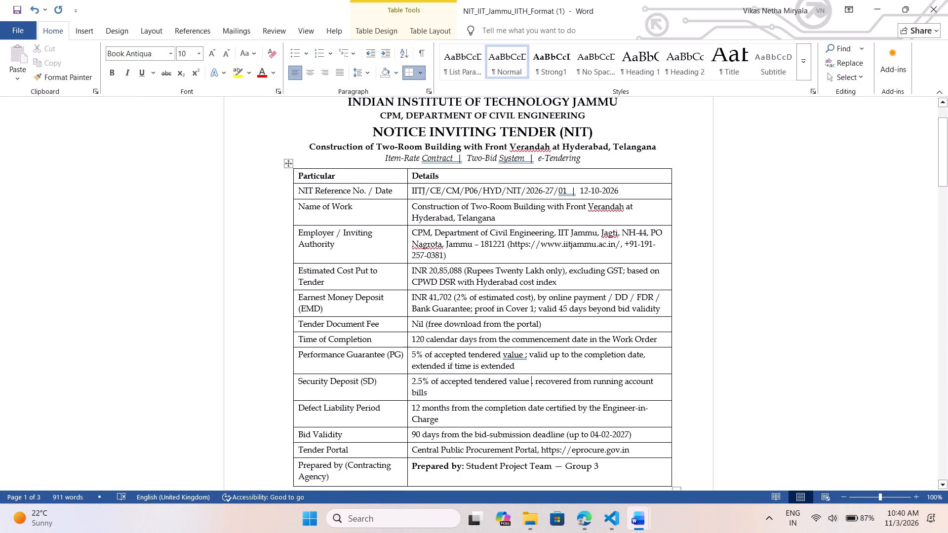
scroll(613, 395, down, 3)
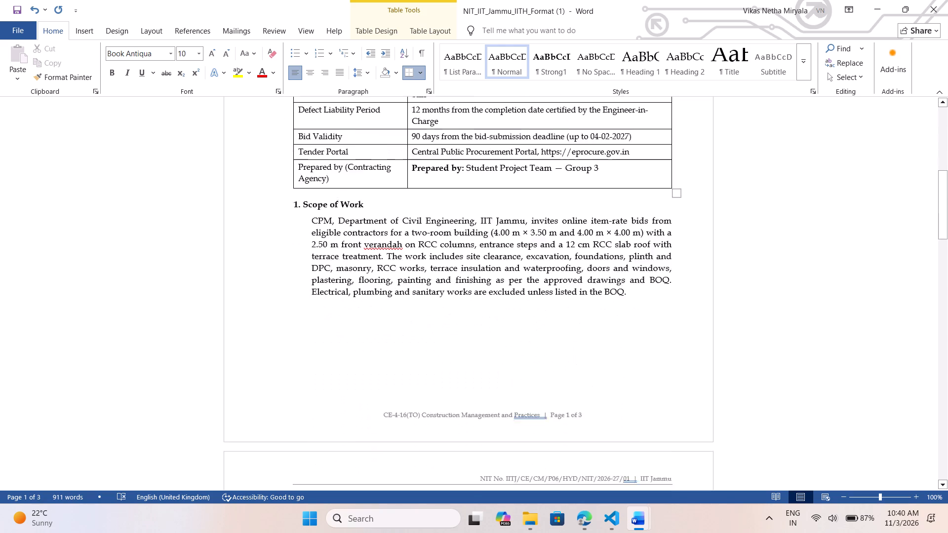
scroll(613, 395, down, 4)
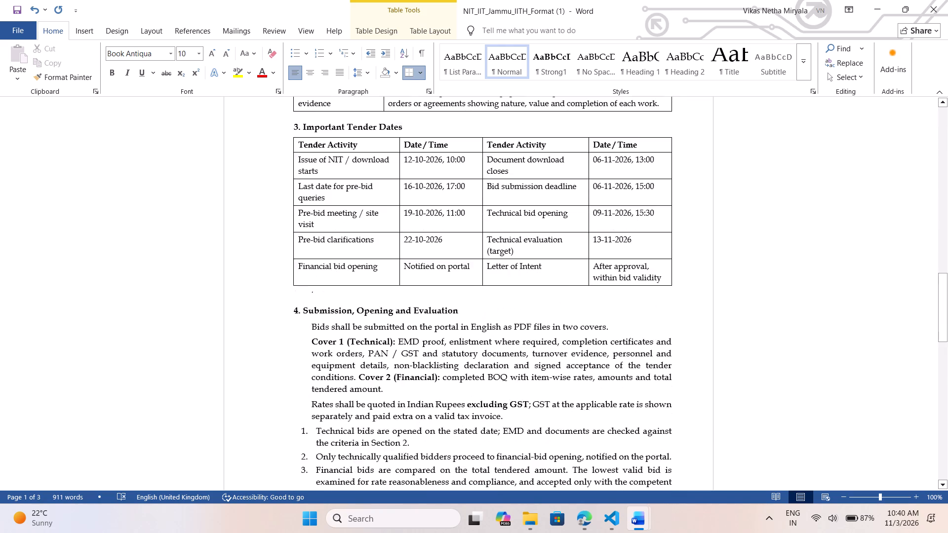
scroll(613, 395, down, 4)
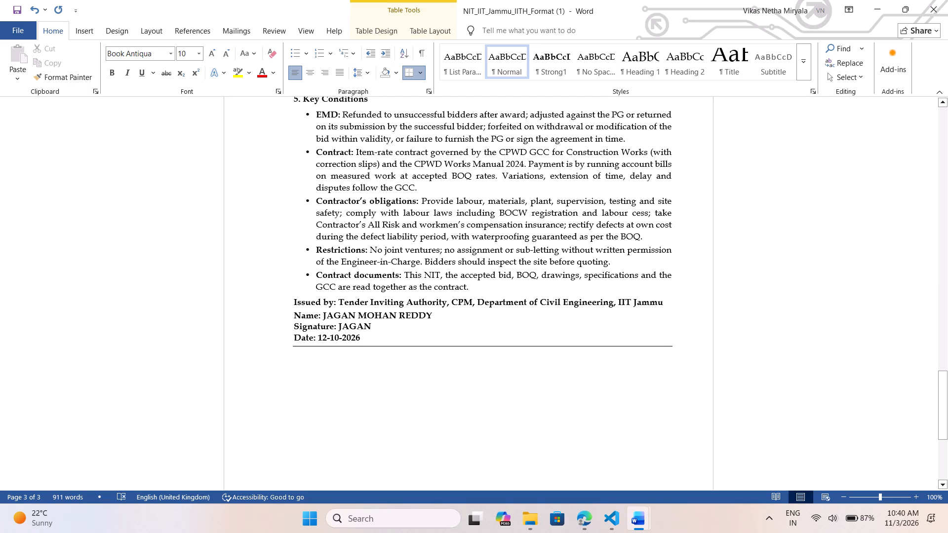
scroll(373, 332, up, 2)
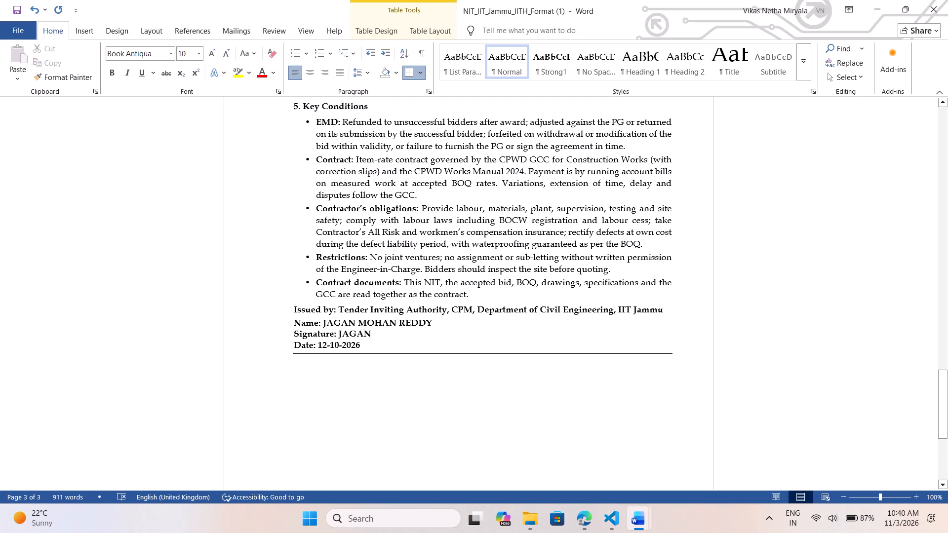
scroll(373, 332, up, 1)
scroll(373, 332, down, 2)
scroll(373, 332, up, 1)
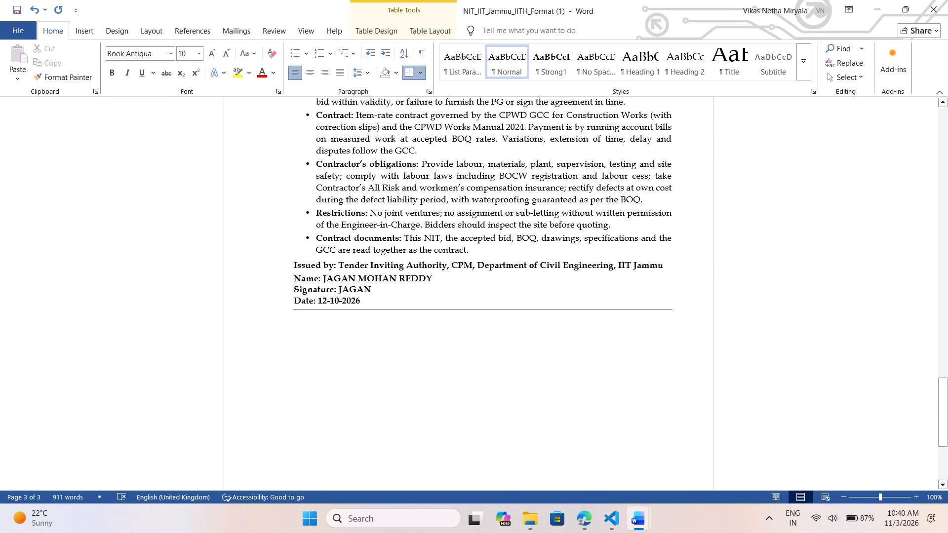
scroll(373, 332, up, 1)
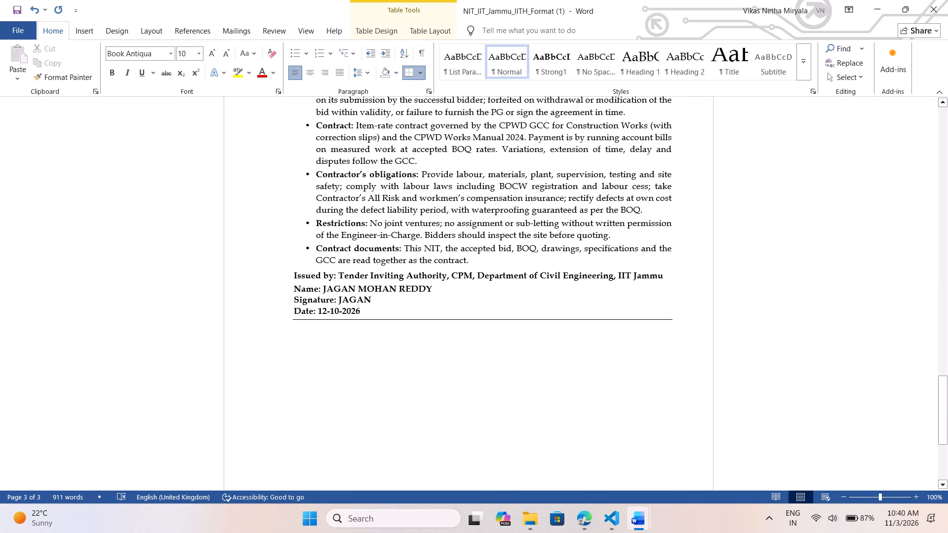
scroll(372, 311, up, 2)
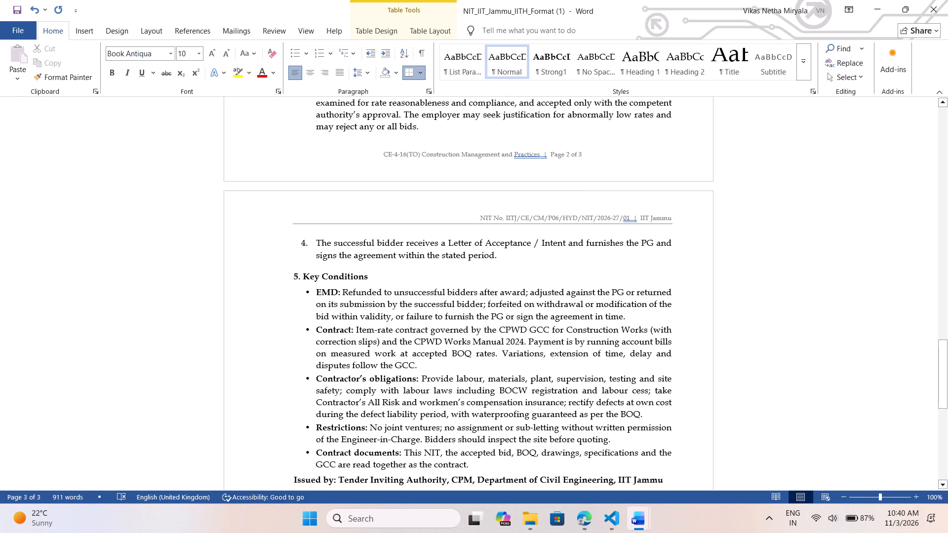
scroll(372, 311, up, 2)
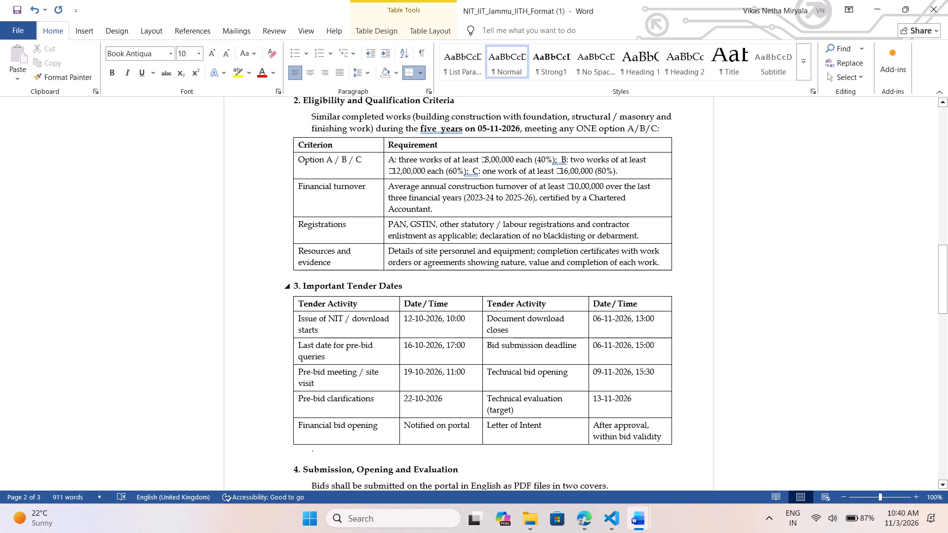
Replace the broken currency symbols before 8,00,000, 12,00,000 and 16,00,000 in the Option A / B / C row with INR.
click(561, 171)
key(BackSpace)
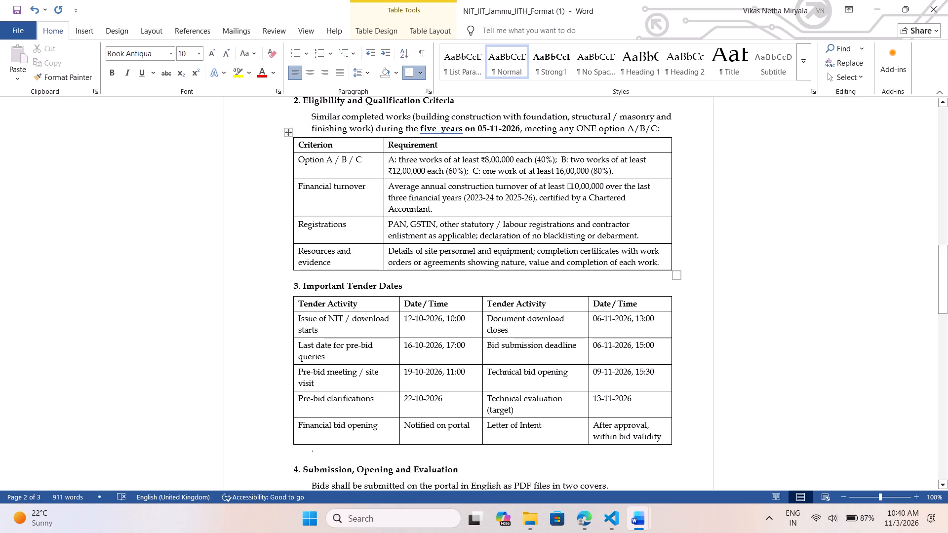
click(484, 160)
key(BackSpace)
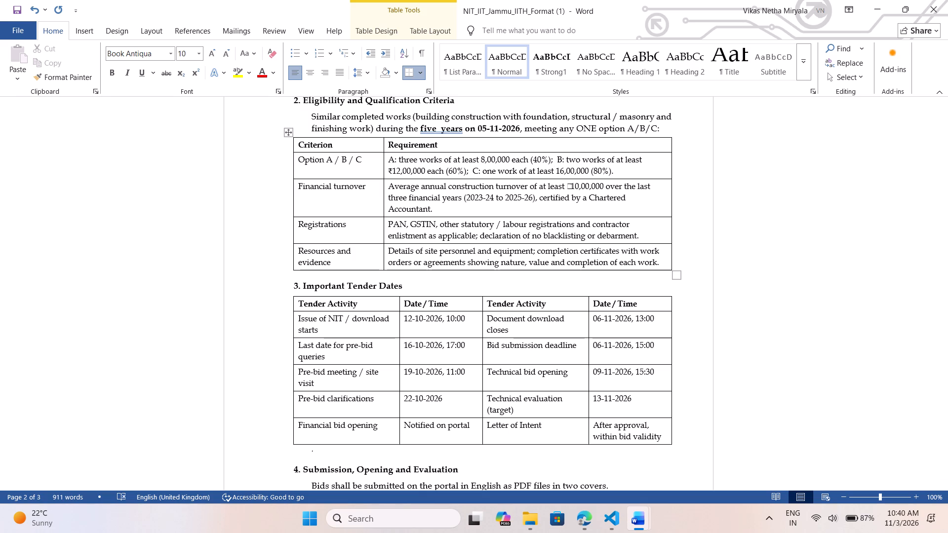
text(INR)
key(space)
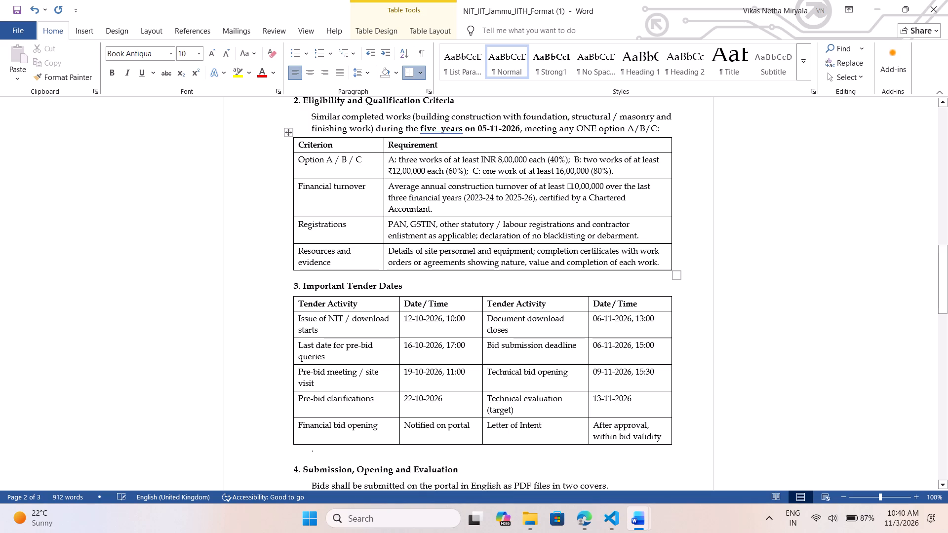
click(392, 168)
key(BackSpace)
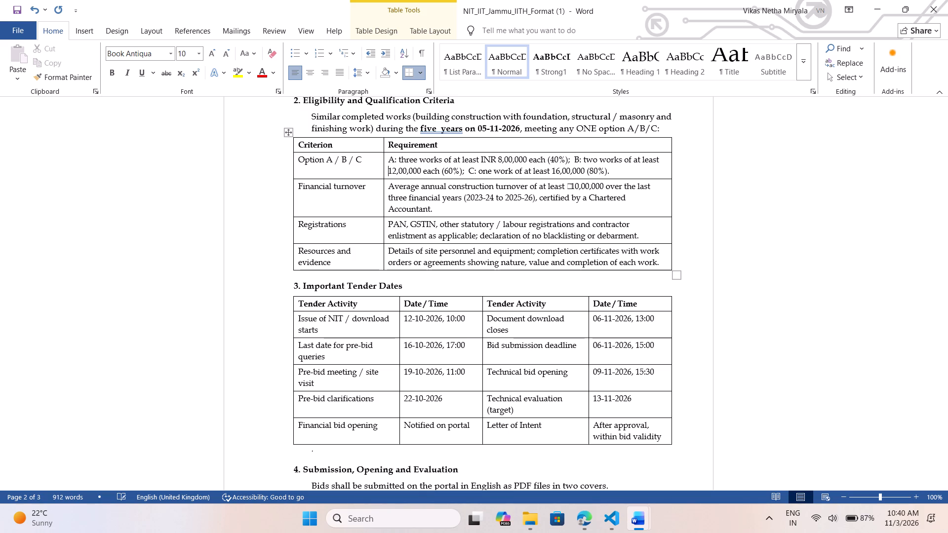
text(INR)
key(space)
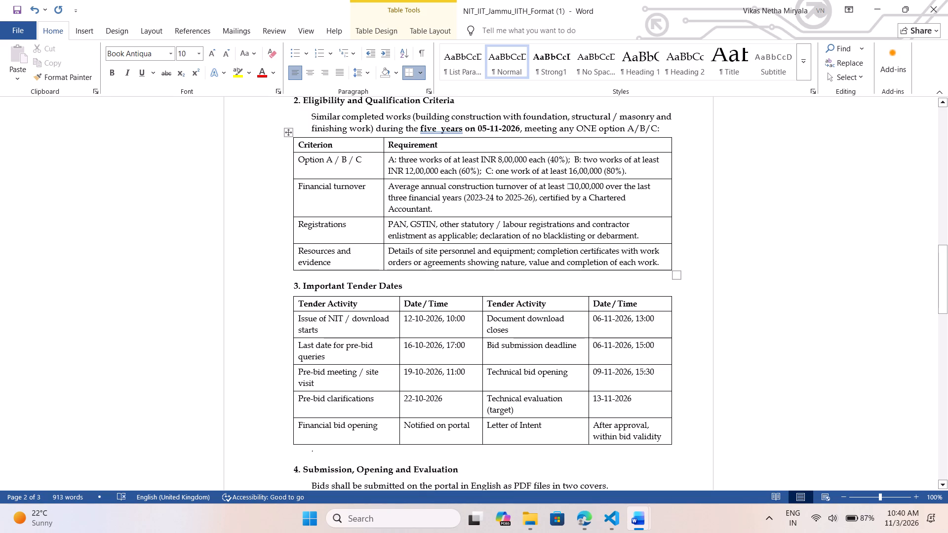
click(568, 171)
text(INR)
key(space)
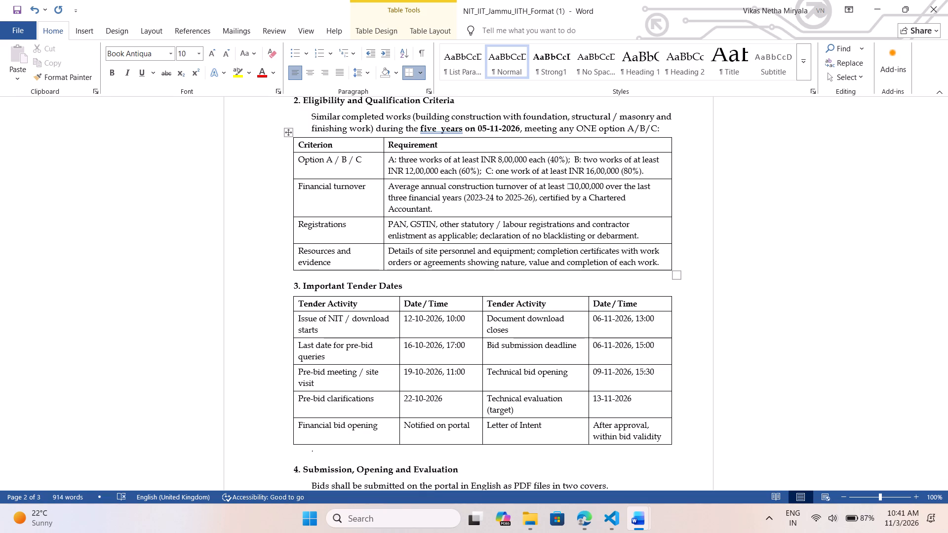
Replace the broken currency symbol before 10,00,000 in the Financial turnover row with INR.
click(571, 186)
key(BackSpace)
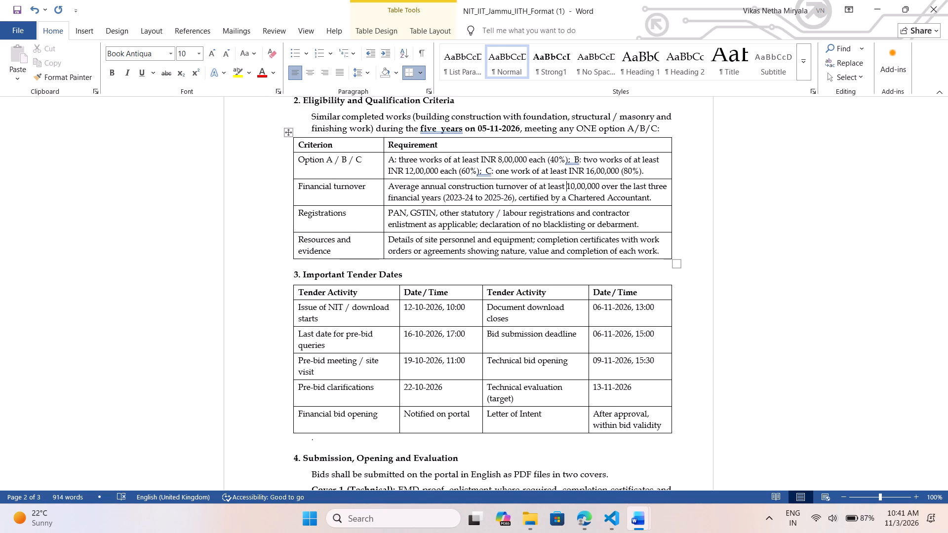
key(space)
text(INR)
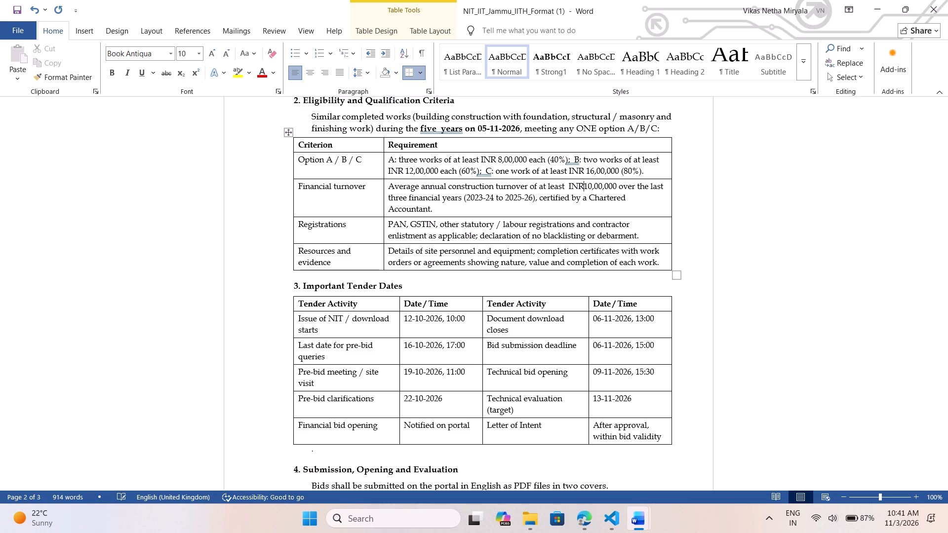
key(space)
Save the edited tender notice.
scroll(571, 186, down, 6)
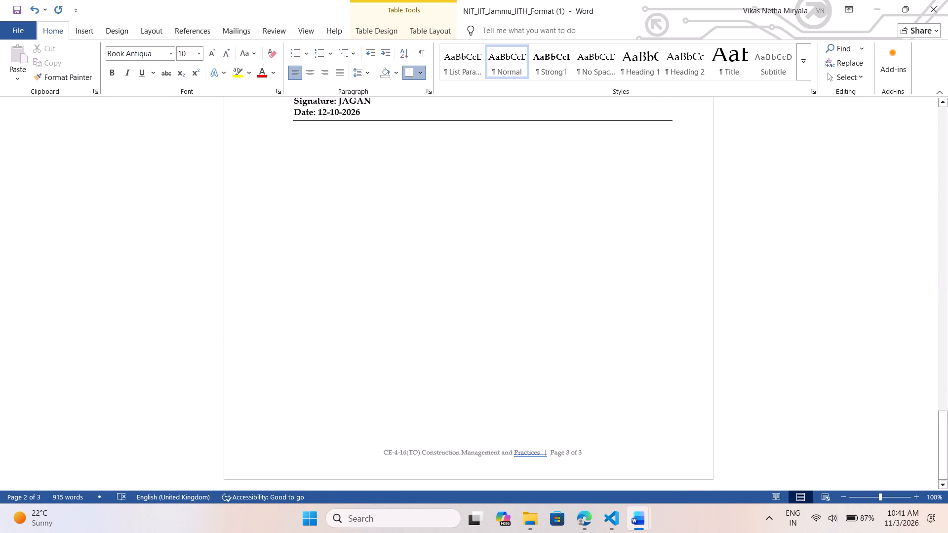
scroll(571, 186, up, 3)
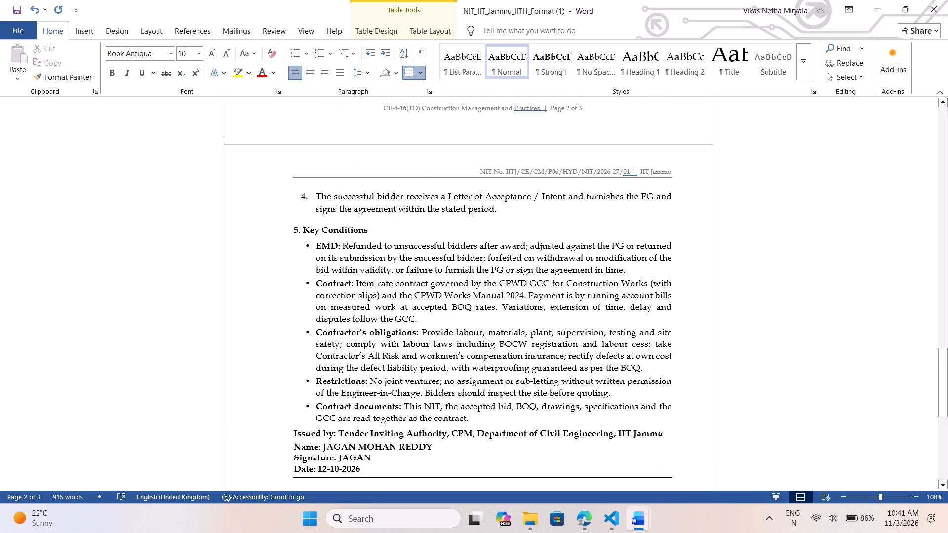
key(ctrl+s)
key(ctrl+s)
key(ctrl+s)
key(ctrl+s)
key(ctrl+s)
Review the notice from the first page to the last, including the page header and footer.
click(661, 174)
scroll(661, 174, up, 2)
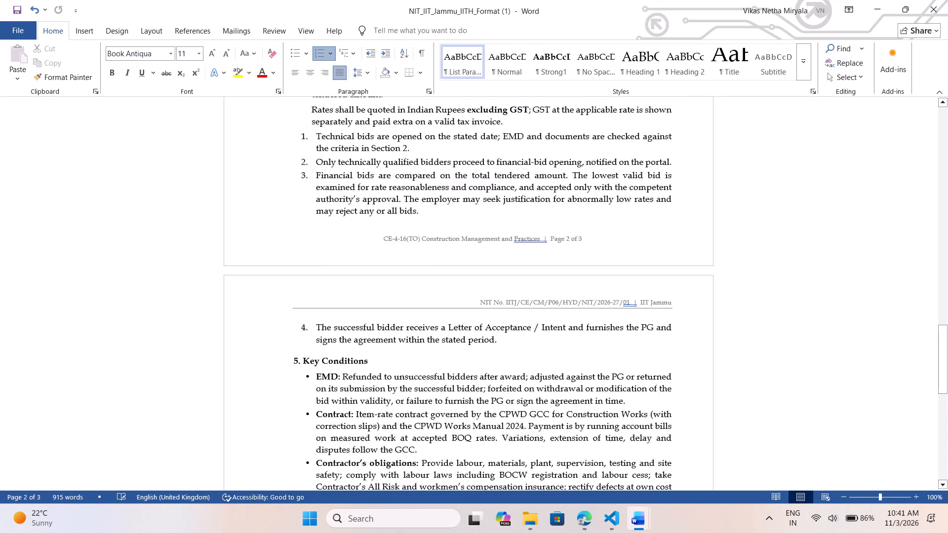
scroll(661, 174, up, 11)
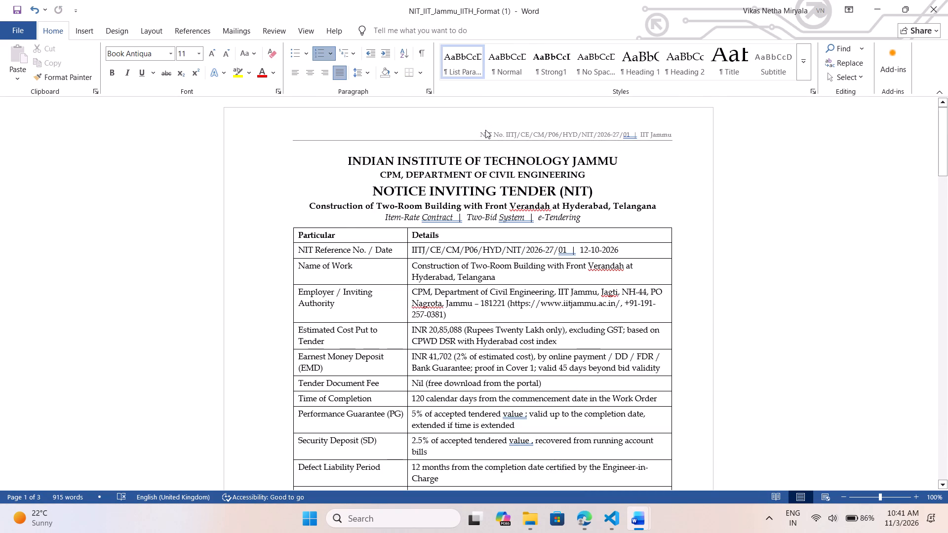
click(485, 130)
click(485, 130)
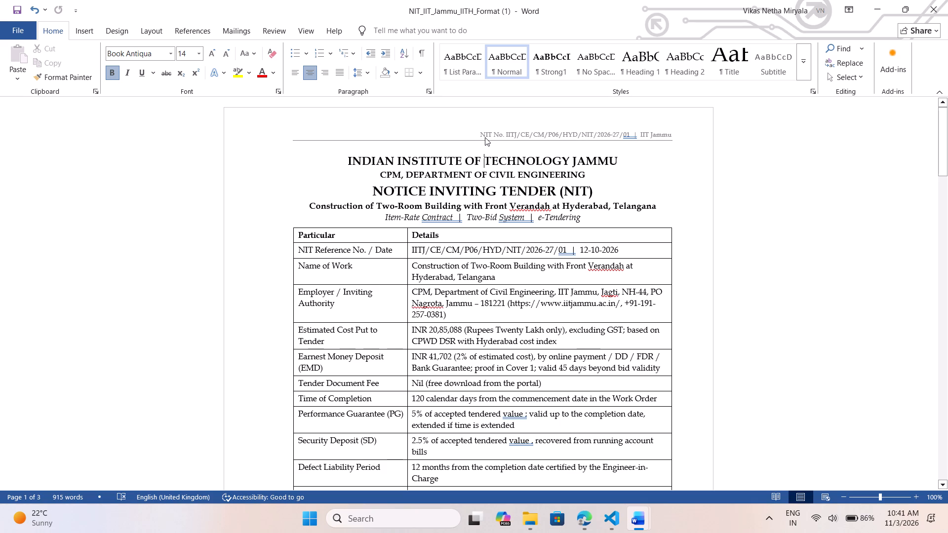
scroll(485, 137, down, 8)
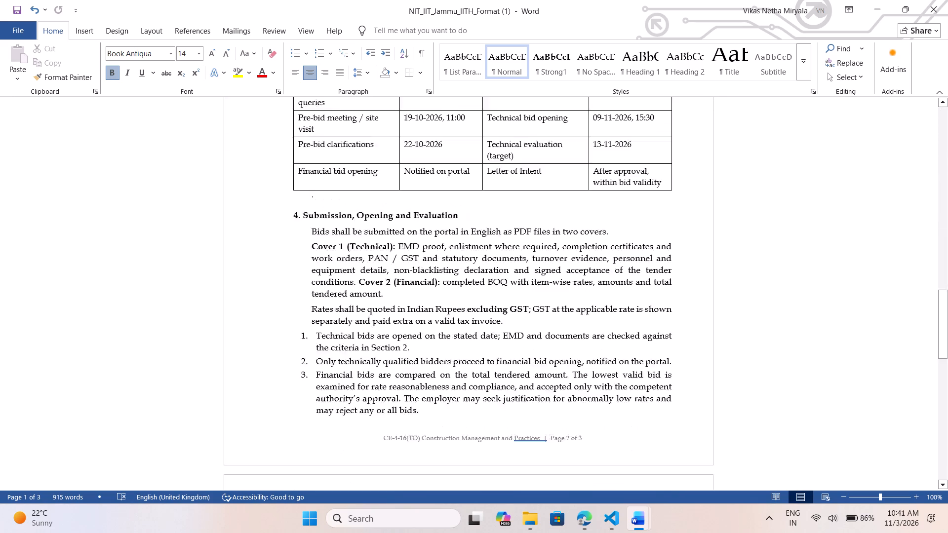
scroll(485, 137, down, 8)
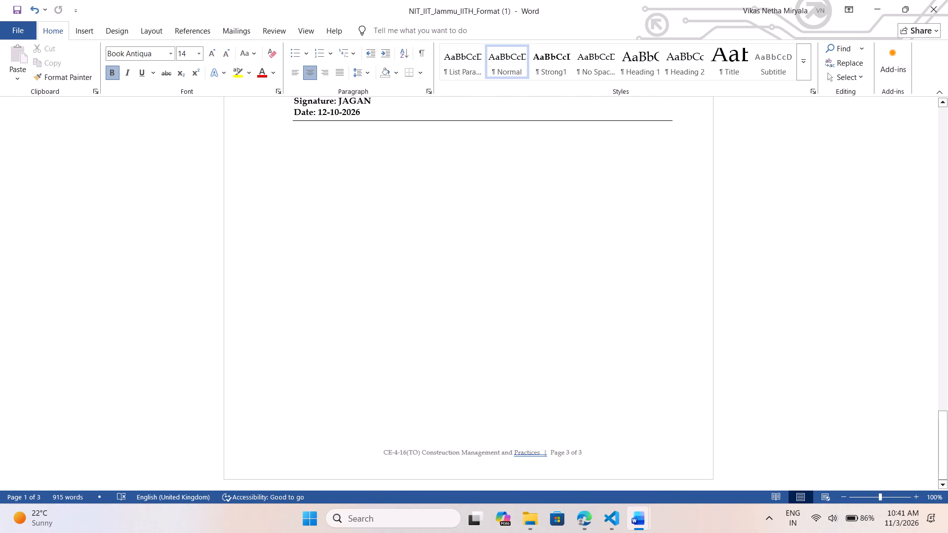
drag(381, 452, 605, 458)
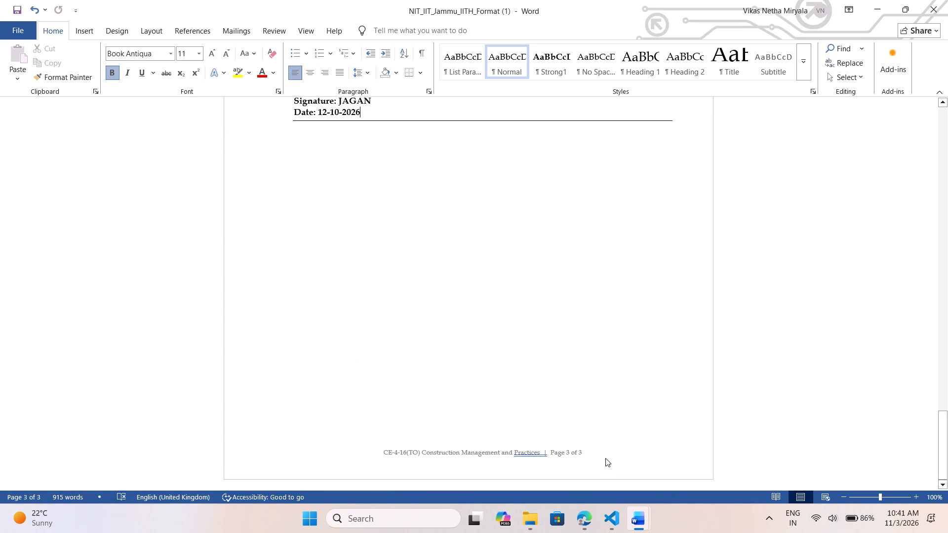
scroll(605, 458, up, 11)
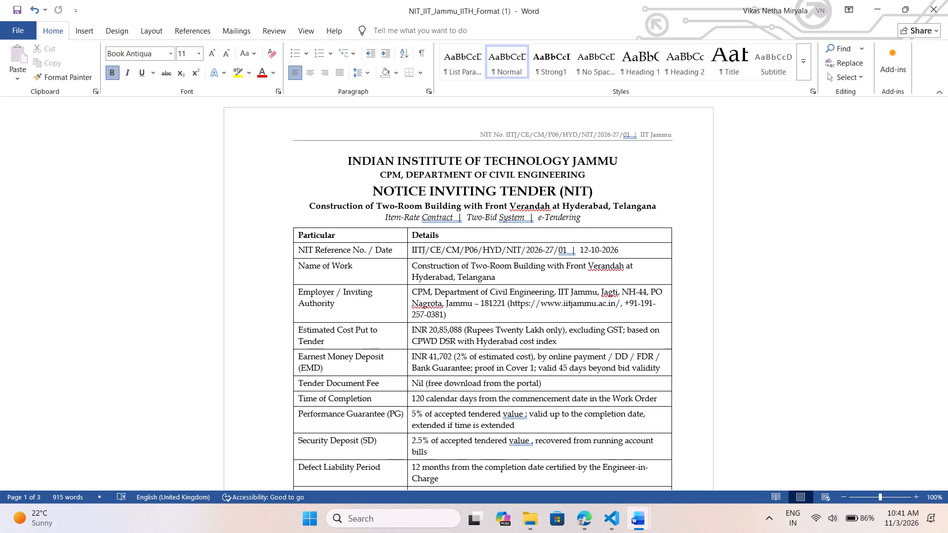
Save the tender notice again after a last pass through its pages.
scroll(605, 458, down, 16)
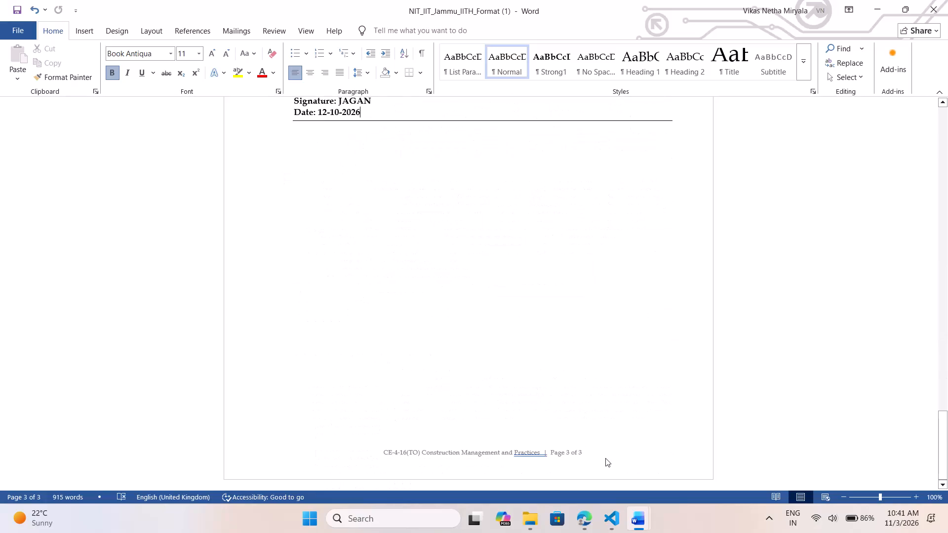
scroll(605, 458, up, 19)
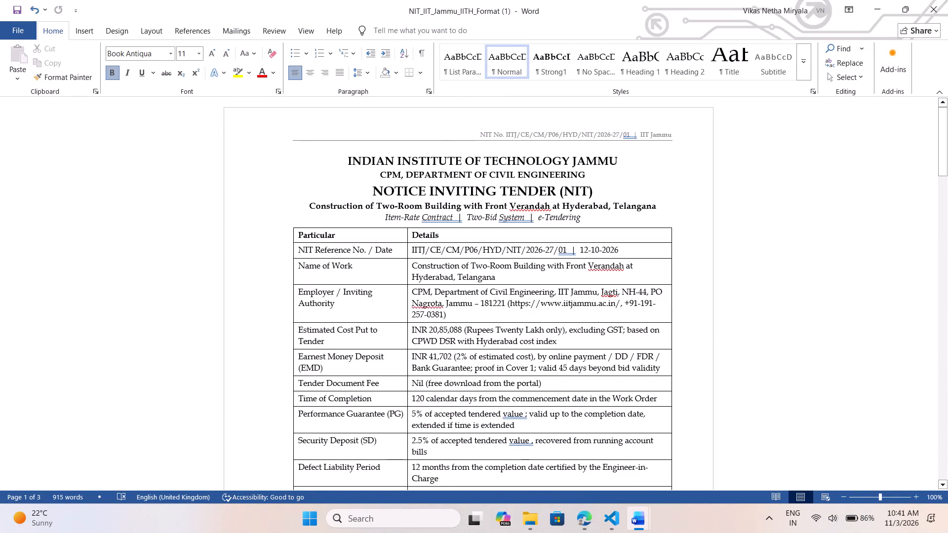
key(ctrl+s)
key(ctrl+s)
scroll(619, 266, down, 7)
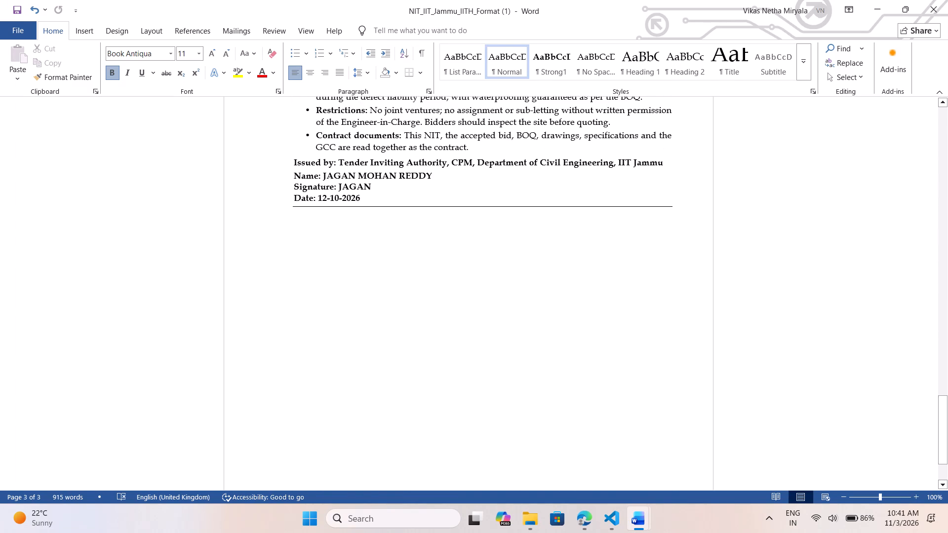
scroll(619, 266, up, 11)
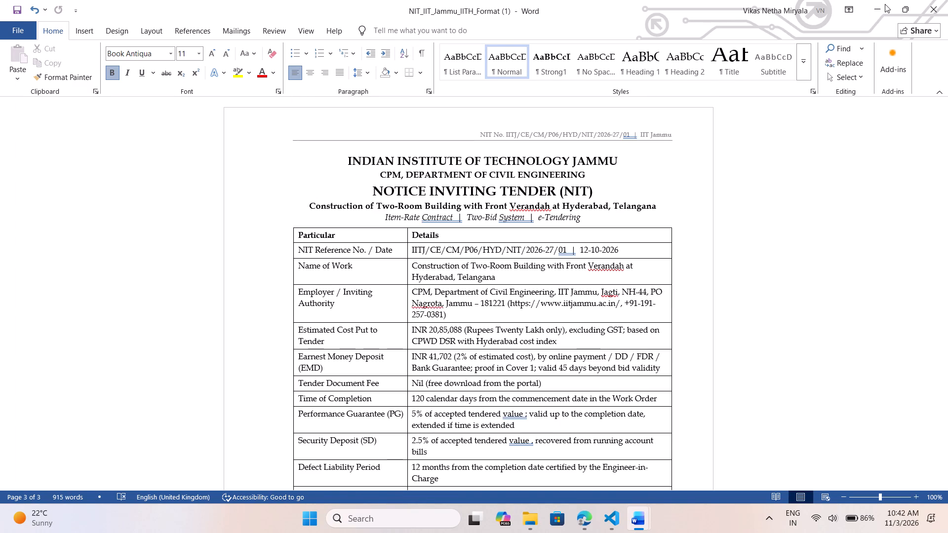
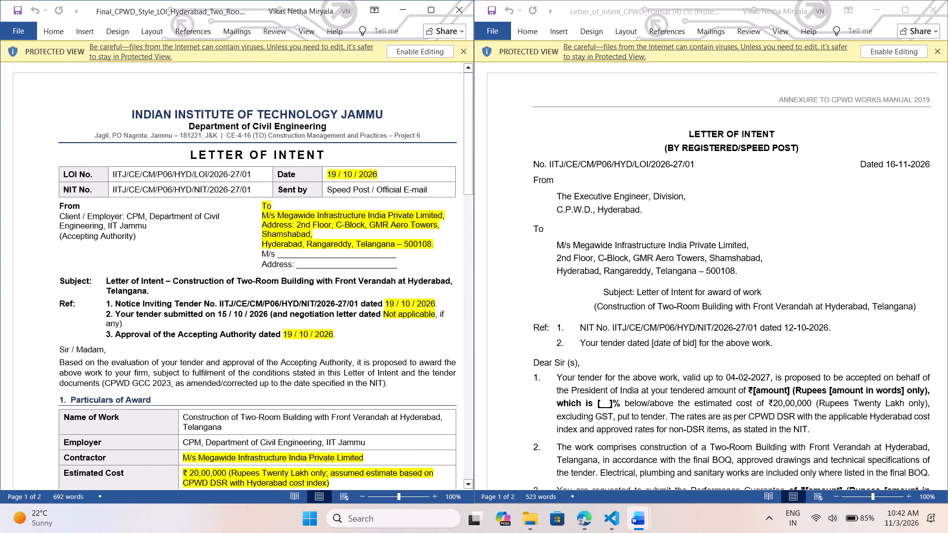
Compare the two Letter of Intent versions, examining the numbered clauses in the CPWD format and the award particulars and conditions in the IIT Jammu one.
scroll(722, 351, down, 5)
scroll(722, 351, up, 1)
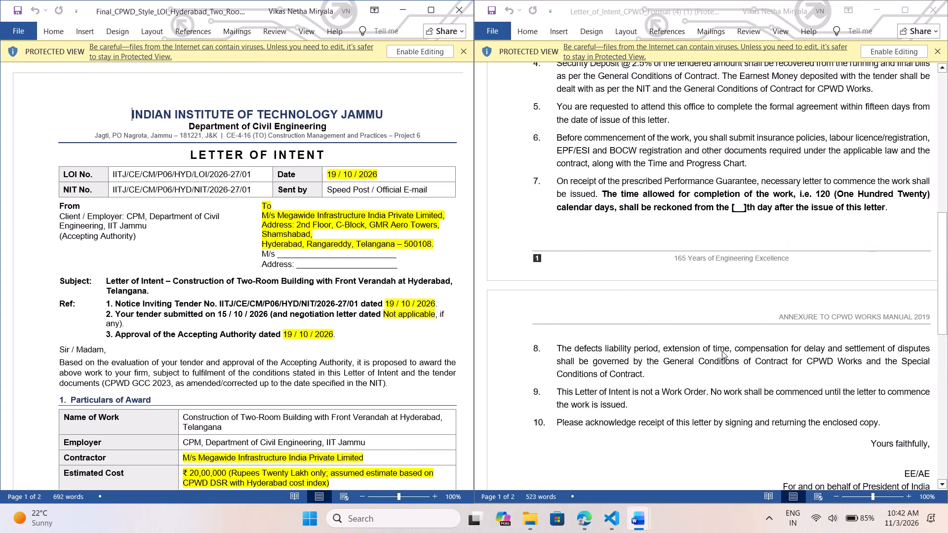
scroll(722, 351, up, 2)
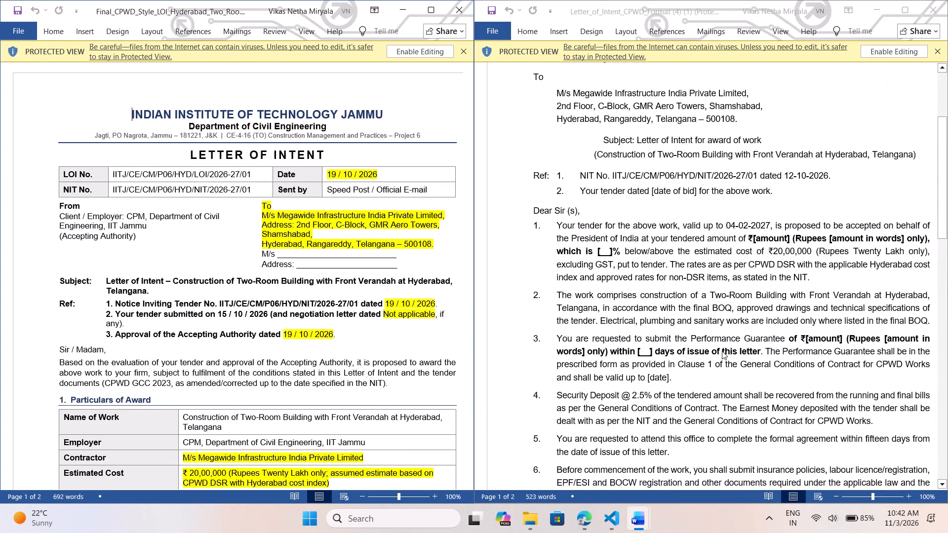
scroll(722, 351, up, 5)
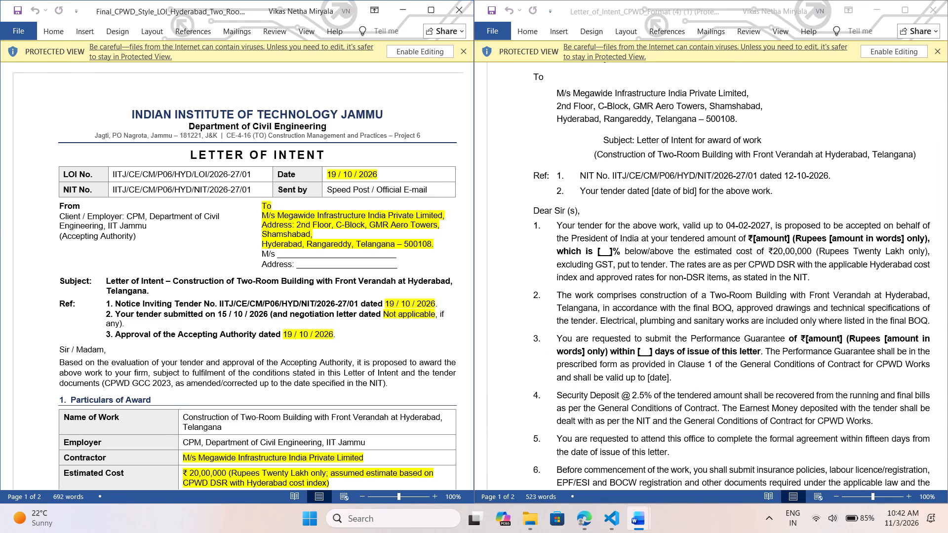
scroll(412, 389, left, 1)
scroll(412, 389, down, 2)
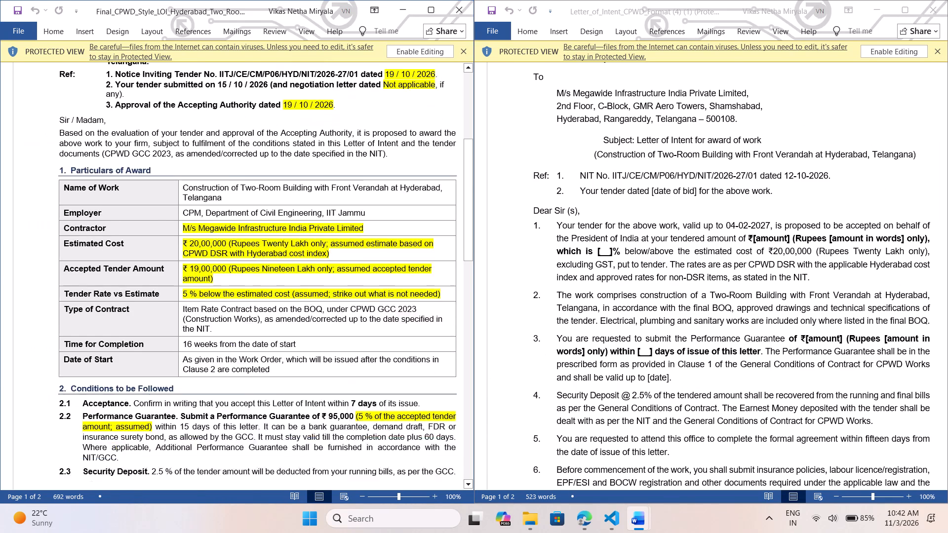
scroll(412, 389, down, 2)
scroll(669, 414, down, 1)
Read through the CPWD-format Letter of Intent, from its header details and numbered clauses to the bidder's acknowledgement, checking the bracketed blanks.
scroll(669, 414, down, 1)
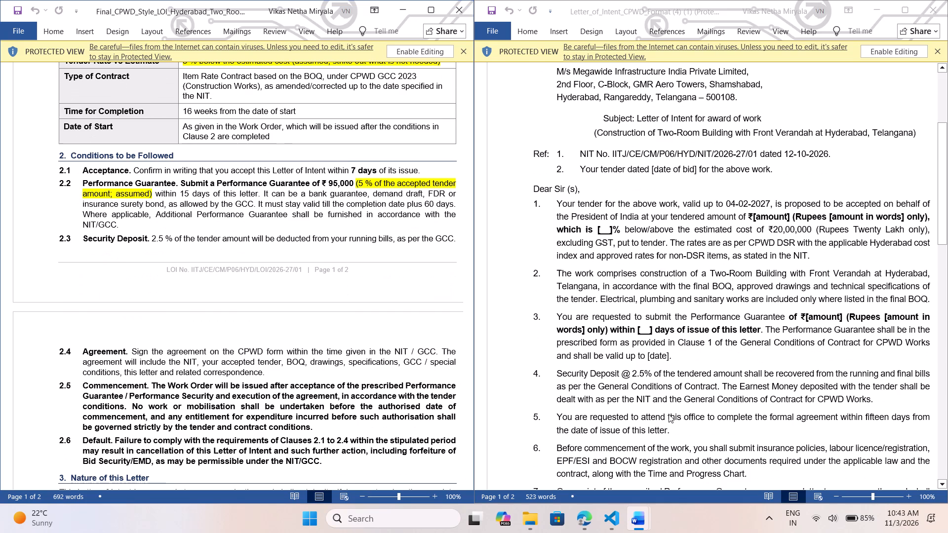
scroll(669, 414, down, 2)
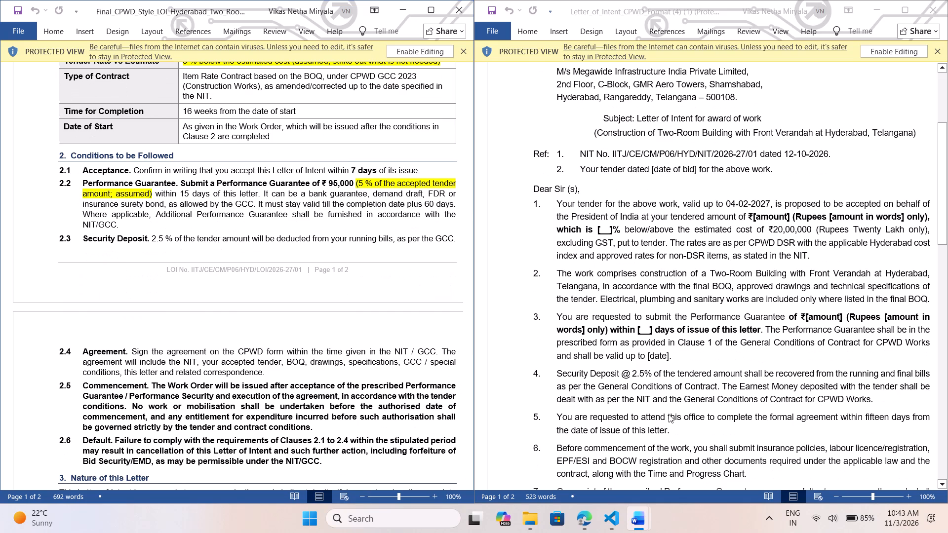
scroll(669, 414, down, 2)
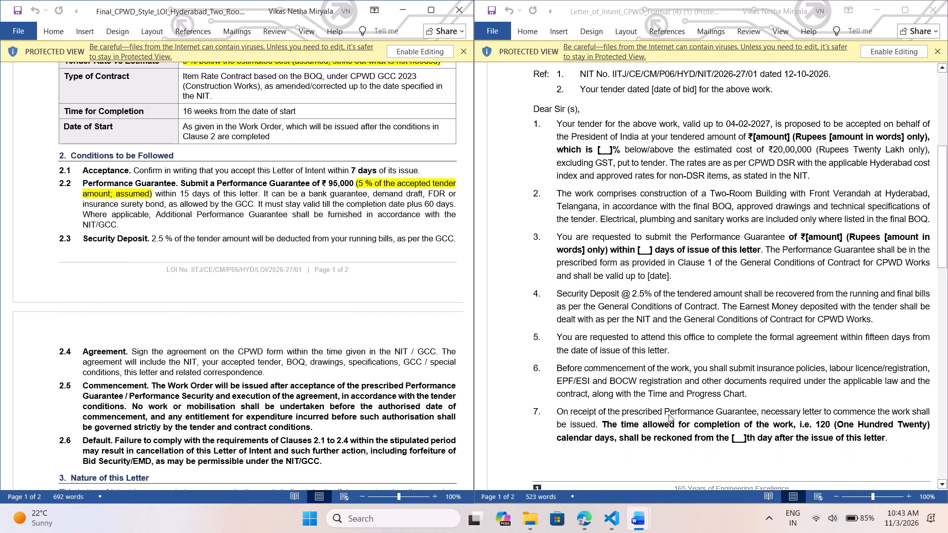
scroll(669, 414, down, 3)
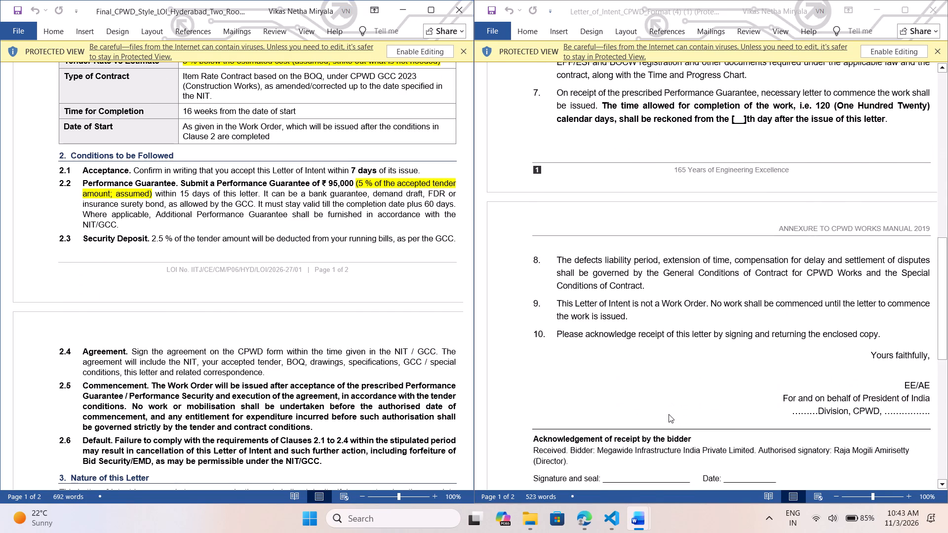
scroll(669, 414, up, 1)
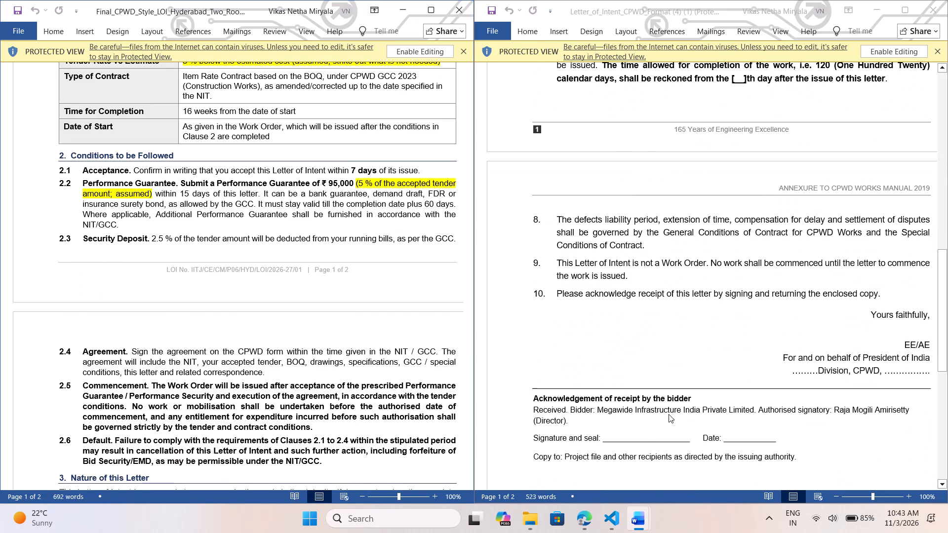
scroll(669, 414, up, 4)
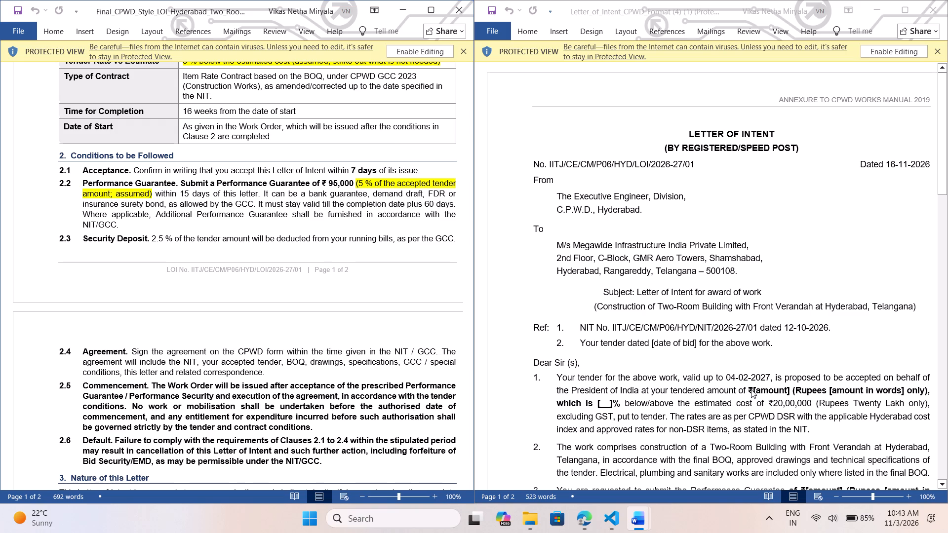
scroll(750, 390, down, 5)
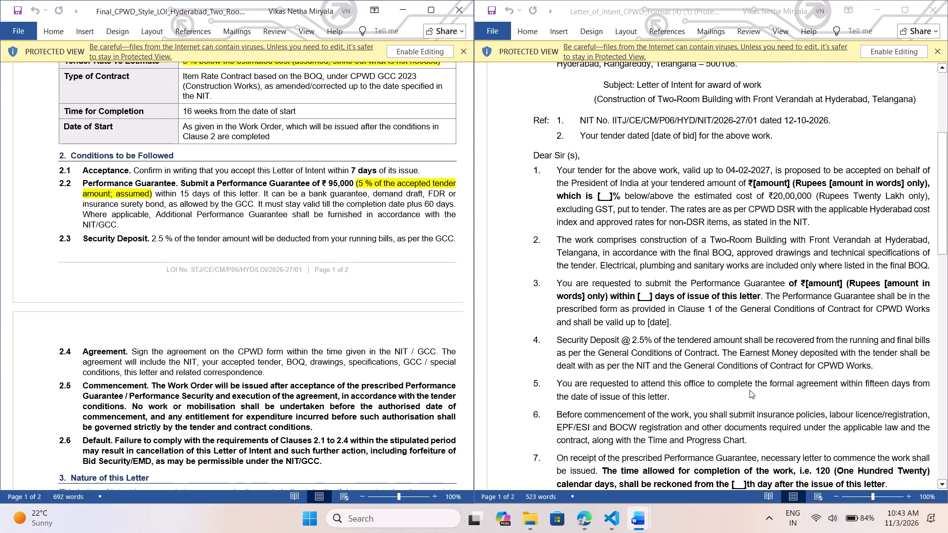
scroll(750, 390, down, 3)
scroll(750, 390, up, 3)
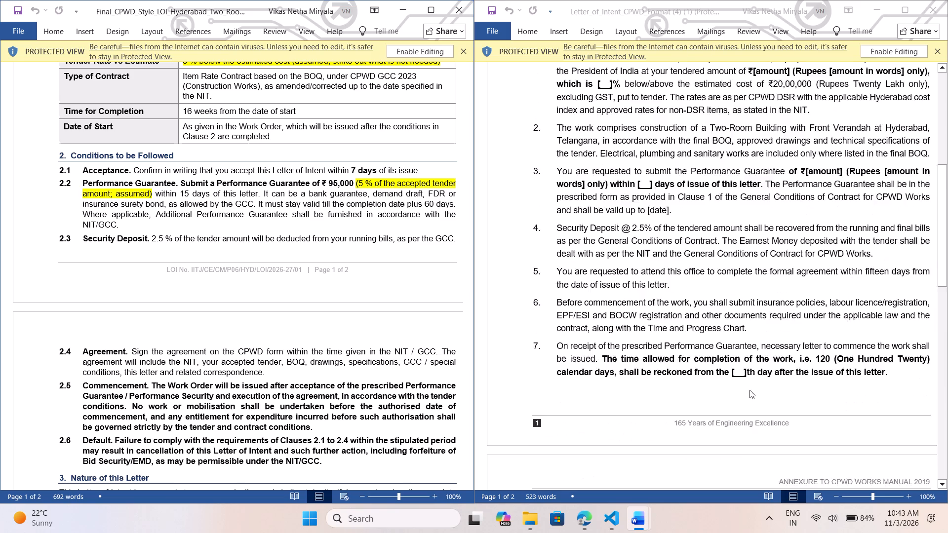
scroll(750, 390, up, 3)
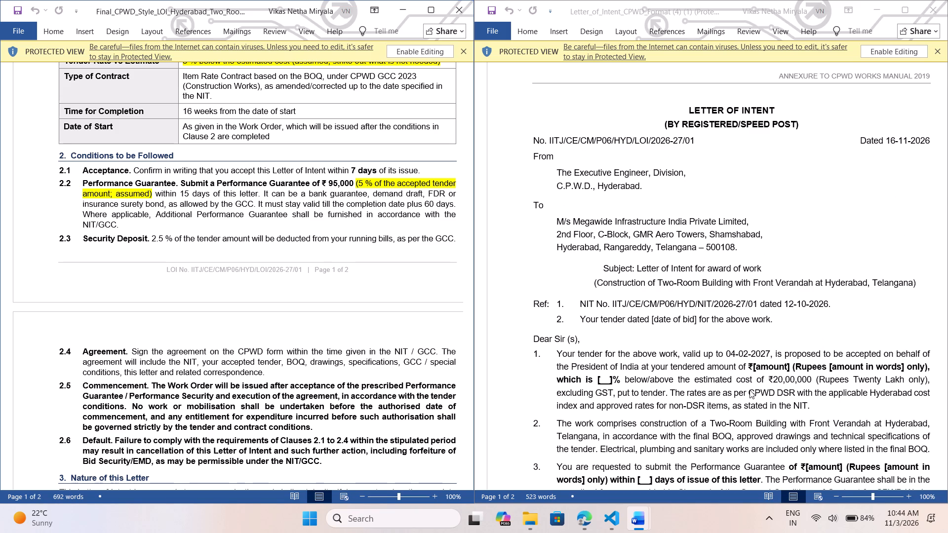
scroll(750, 390, down, 1)
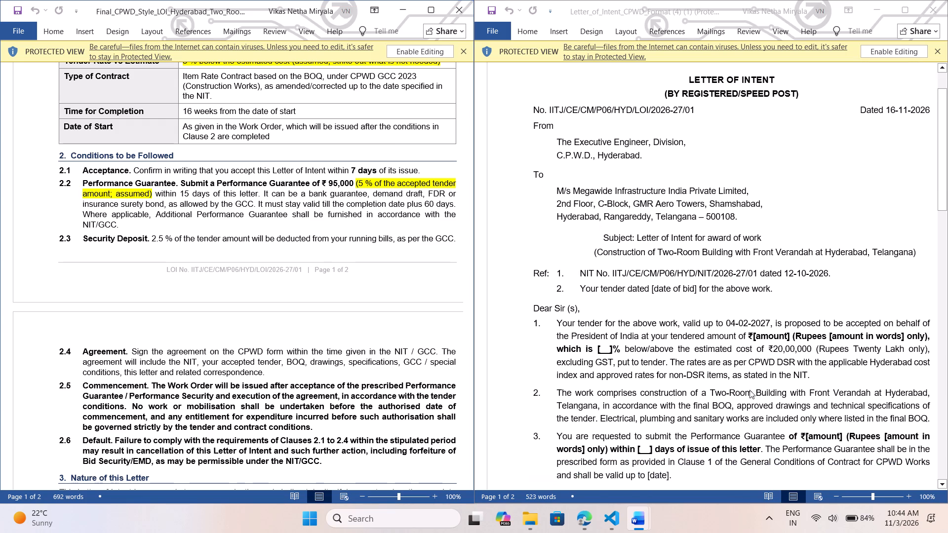
scroll(750, 390, down, 3)
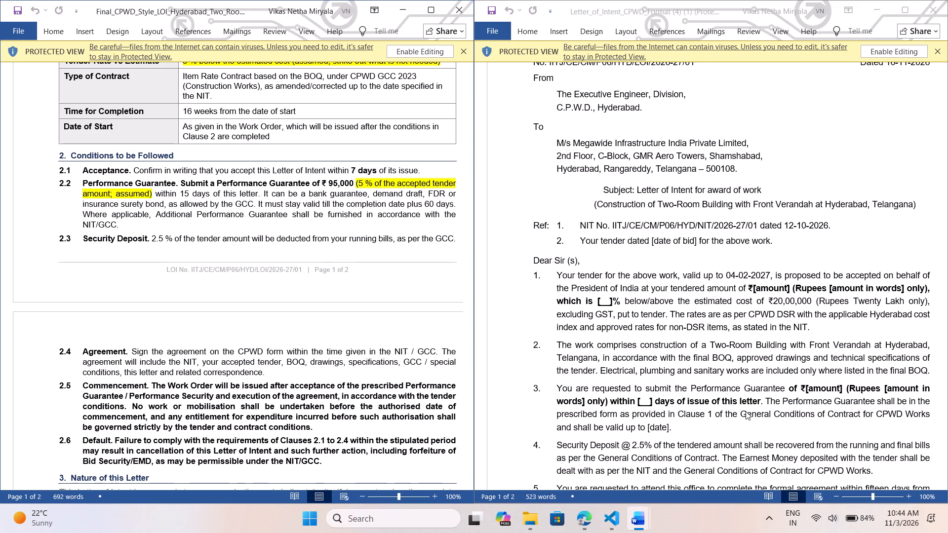
Read clauses 4 to 7 of the CPWD-format Letter of Intent, covering security deposit, agreement, insurance and commencement.
scroll(746, 411, down, 2)
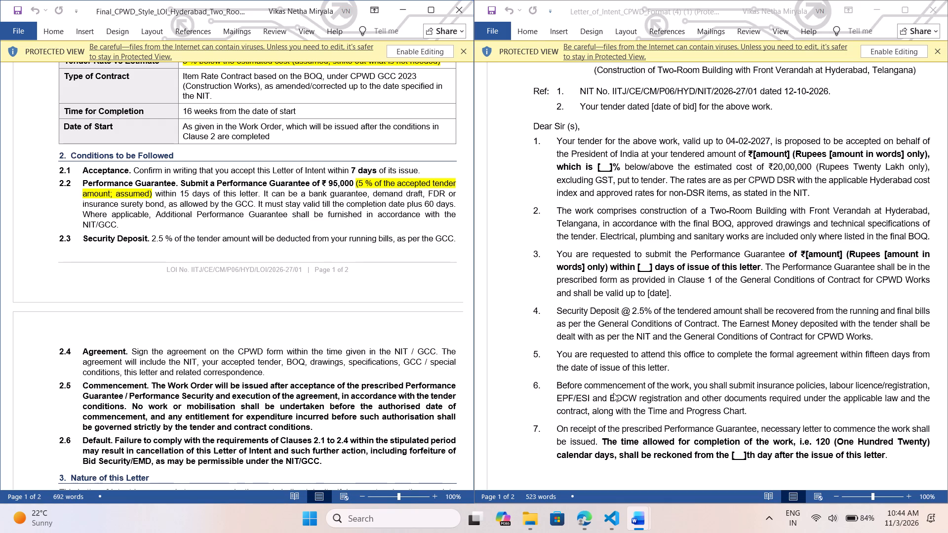
Switch to Edge, open the downloaded NIT_IIT_Jammu_IITH_Format (1).docx, and examine its table of tender particulars.
click(592, 532)
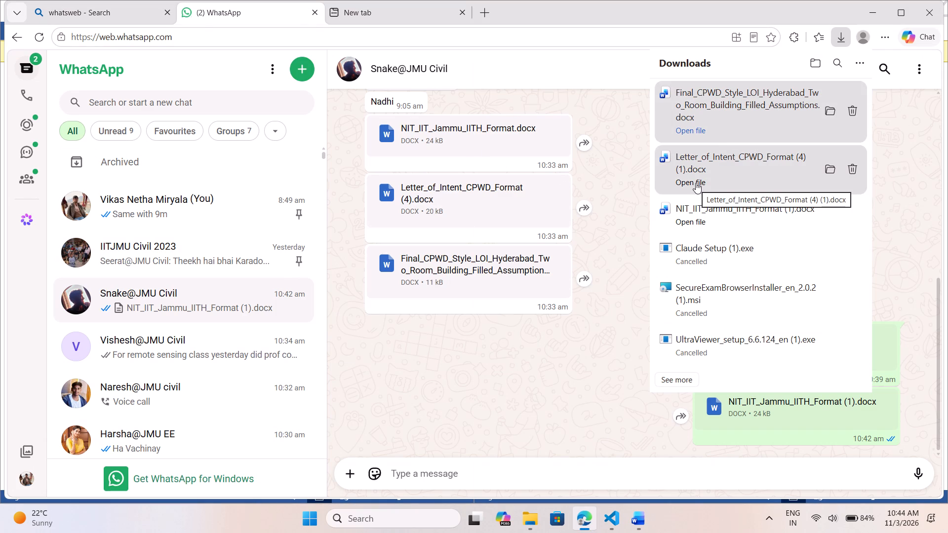
click(692, 217)
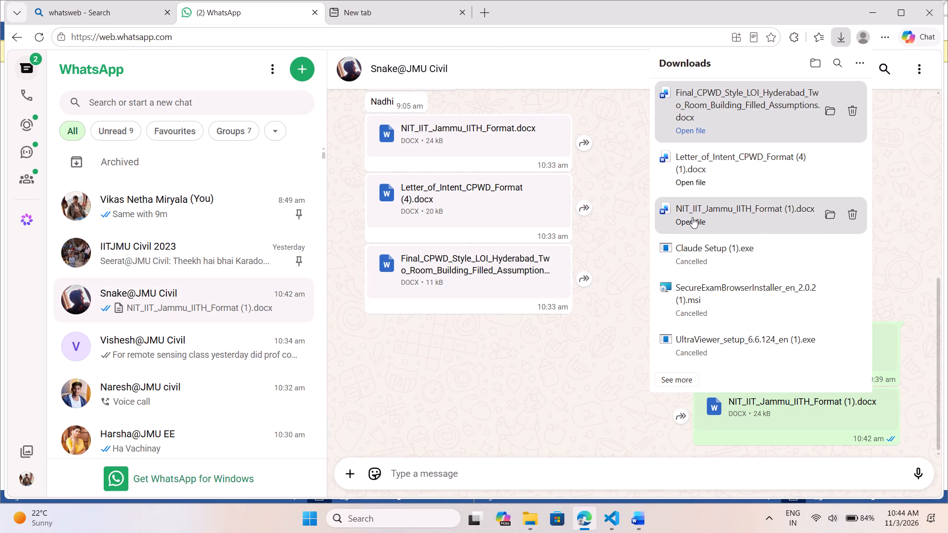
scroll(569, 298, down, 2)
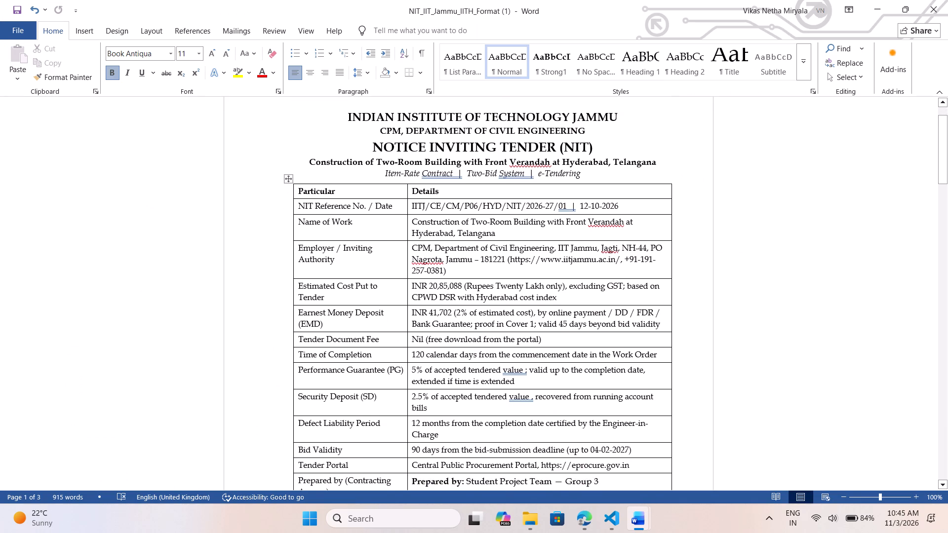
scroll(569, 298, down, 1)
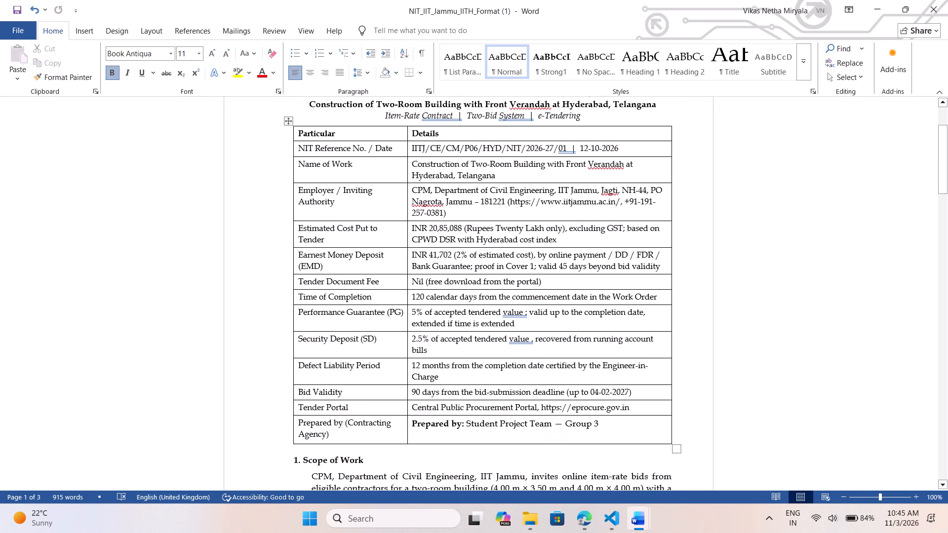
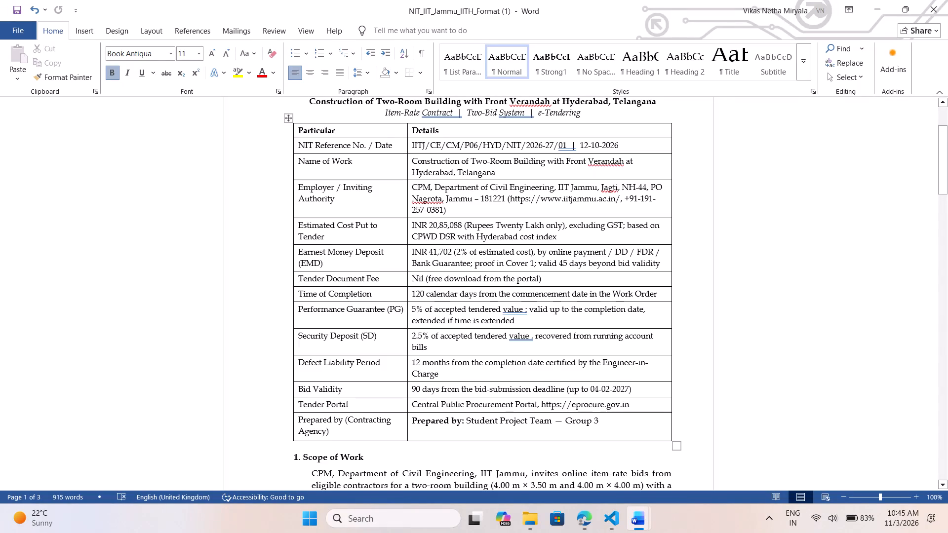
Set the Time of Completion in the tender notice's particulars table to 140 calendar days.
click(423, 296)
key(BackSpace)
key(BackSpace)
text(40)
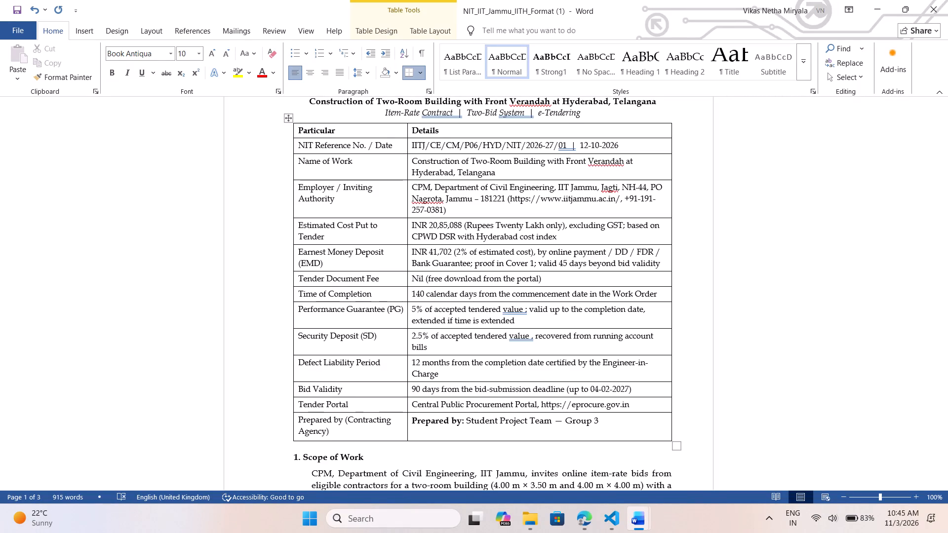
Look over the tender notice from its particulars table and Scope of Work to the issuing authority's sign-off.
scroll(431, 377, down, 1)
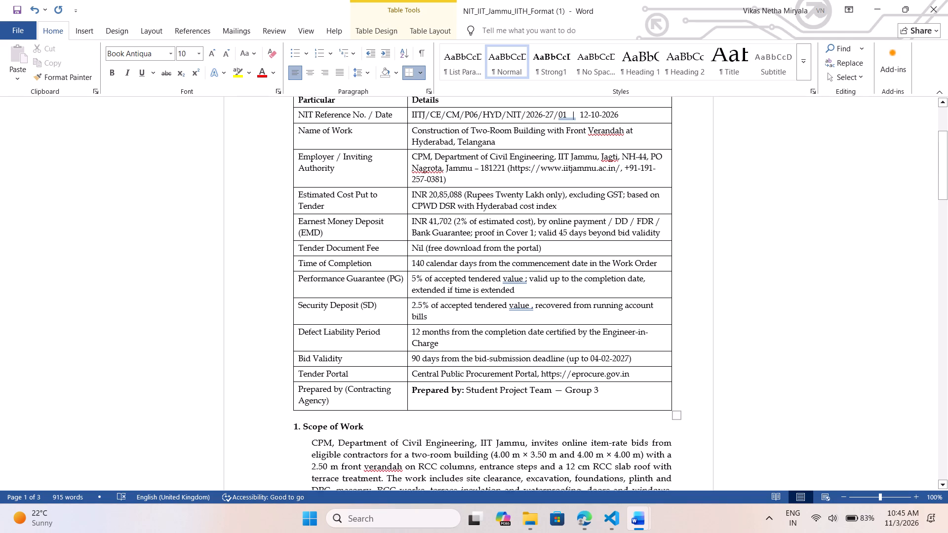
scroll(431, 377, down, 1)
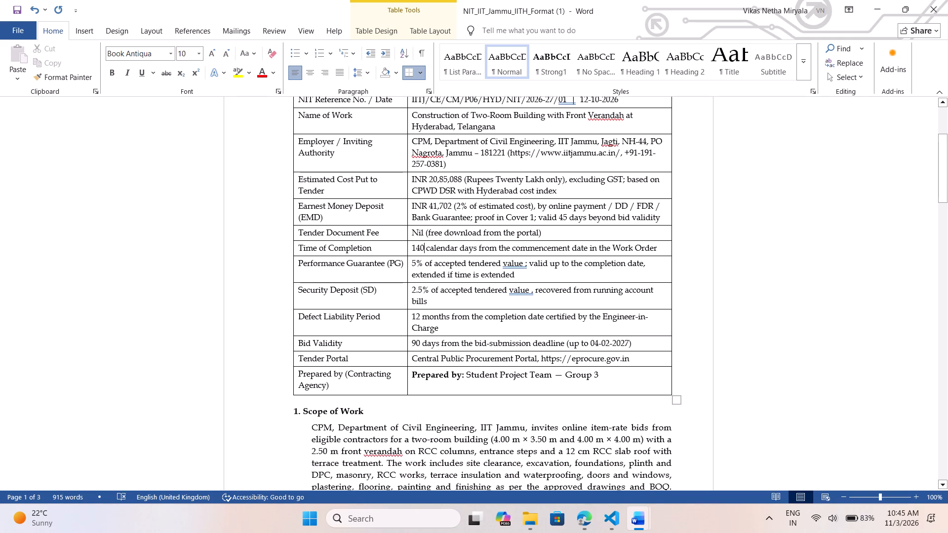
scroll(594, 381, down, 1)
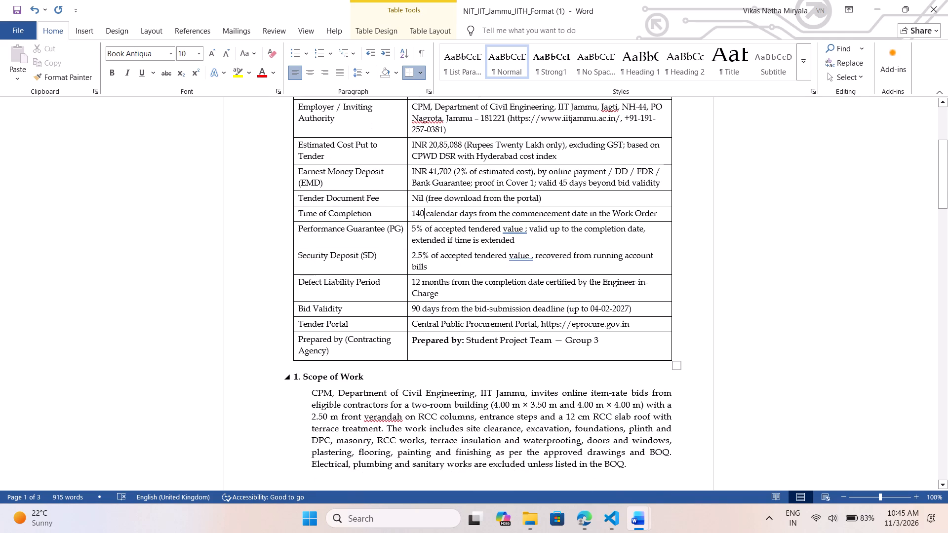
scroll(594, 381, down, 1)
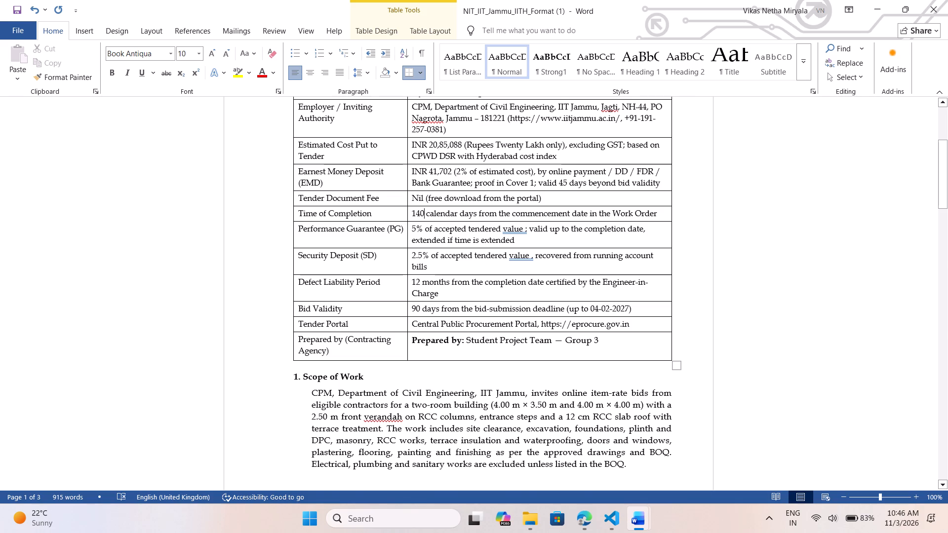
scroll(597, 437, down, 6)
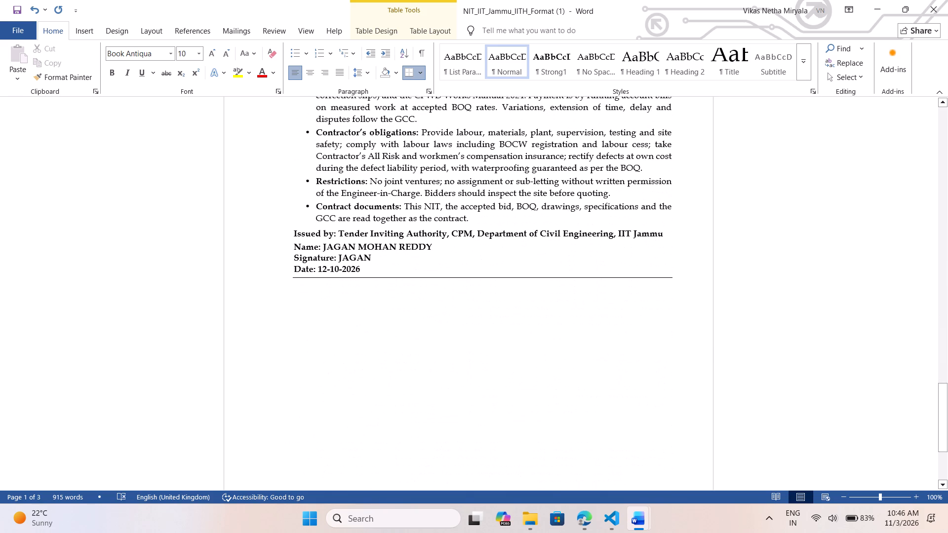
scroll(597, 437, up, 8)
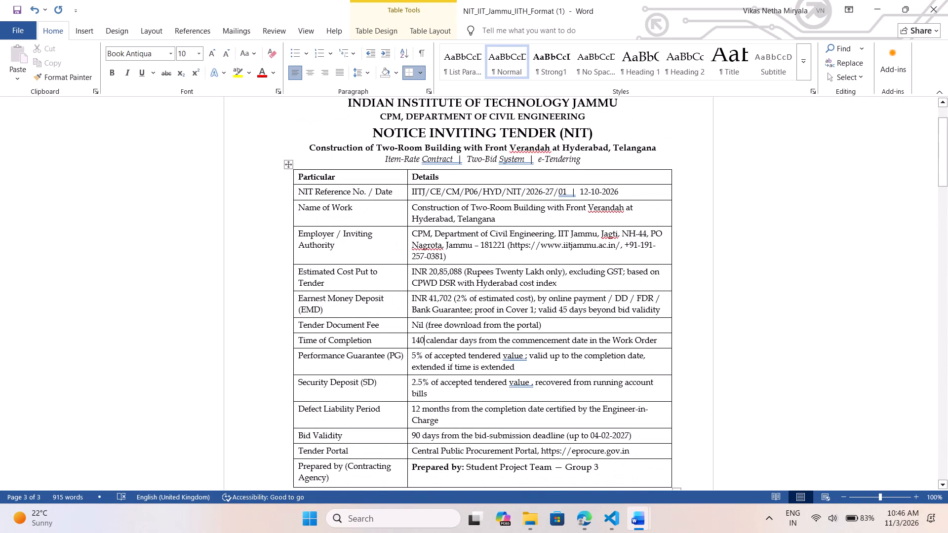
scroll(597, 437, down, 1)
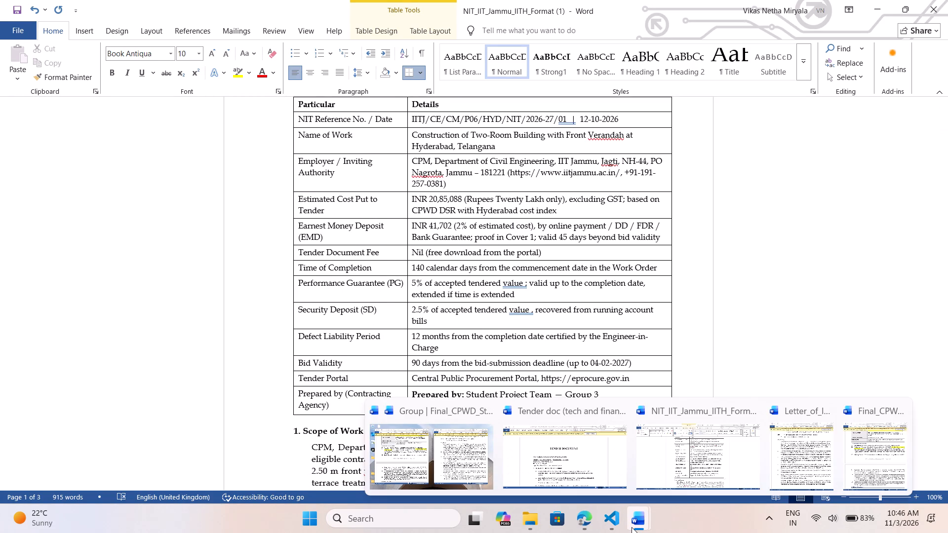
Switch to the CPWD-format Letter of Intent and find the completion period in clause 7.
click(823, 434)
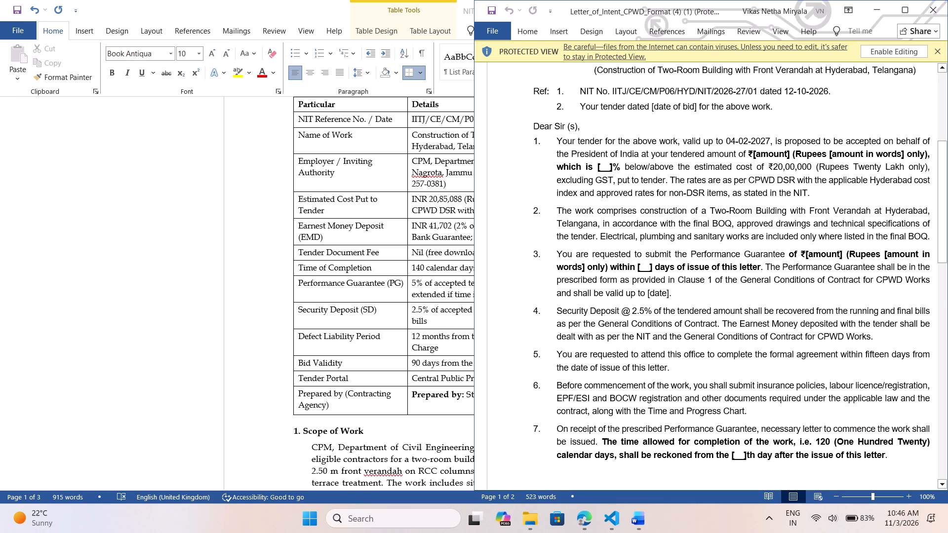
scroll(697, 400, down, 4)
scroll(719, 318, up, 1)
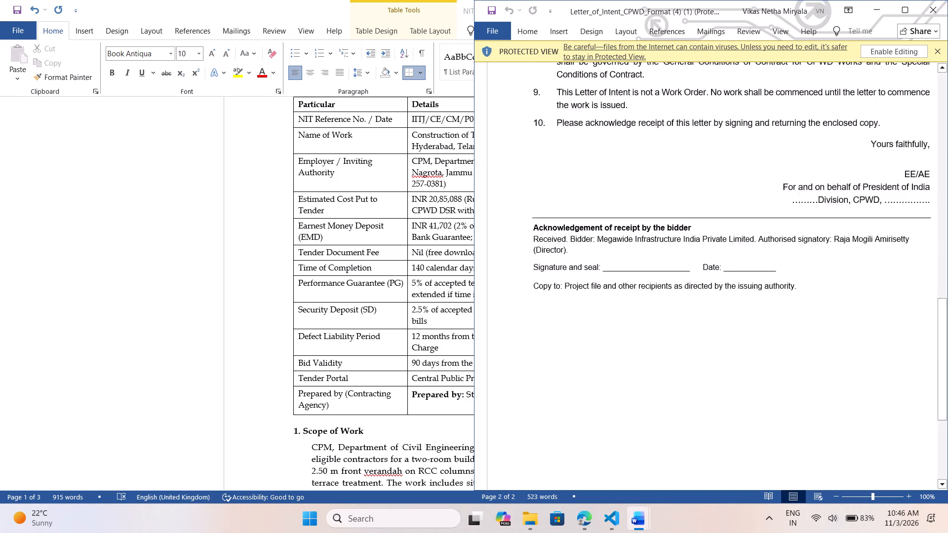
scroll(719, 318, up, 2)
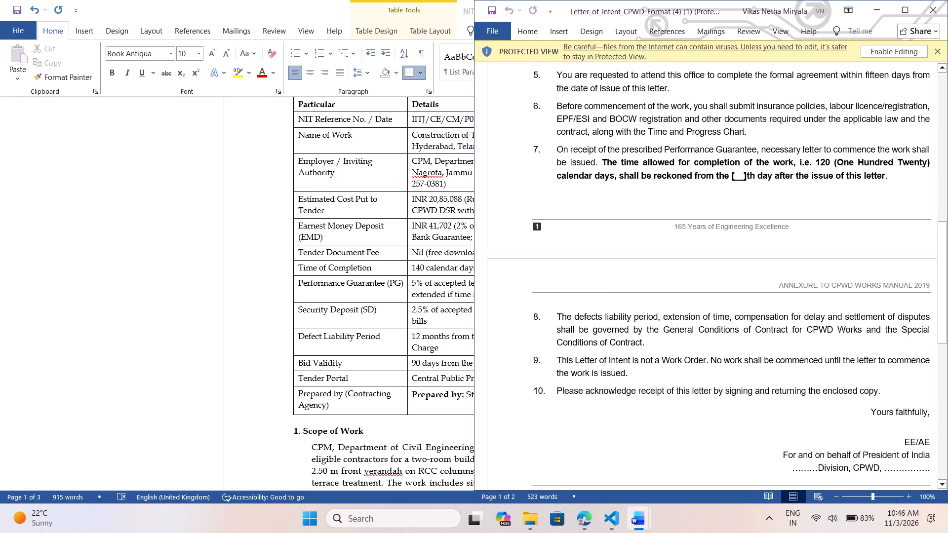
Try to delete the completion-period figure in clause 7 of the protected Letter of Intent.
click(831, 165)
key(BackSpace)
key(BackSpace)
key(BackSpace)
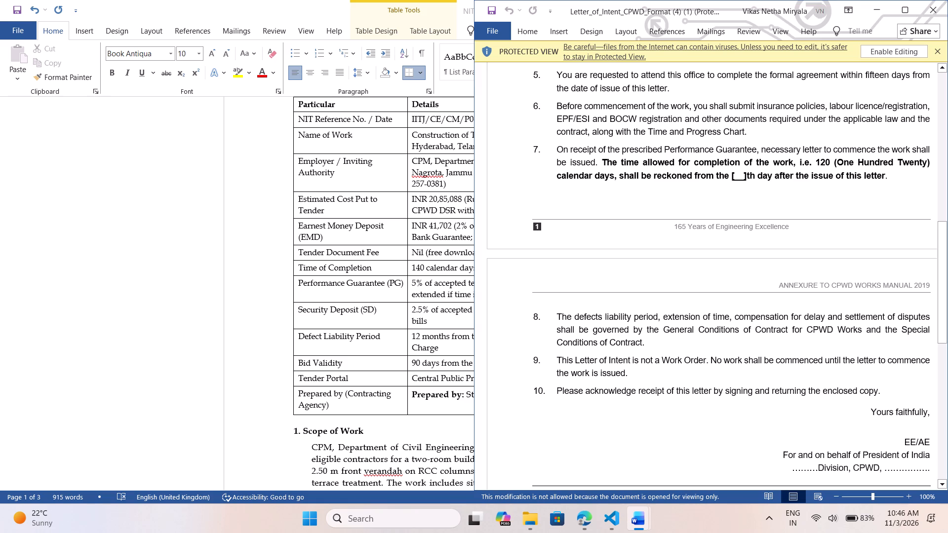
Enable editing for the CPWD-format Letter of Intent and arrange its window side by side with the tender notice.
click(885, 43)
click(885, 52)
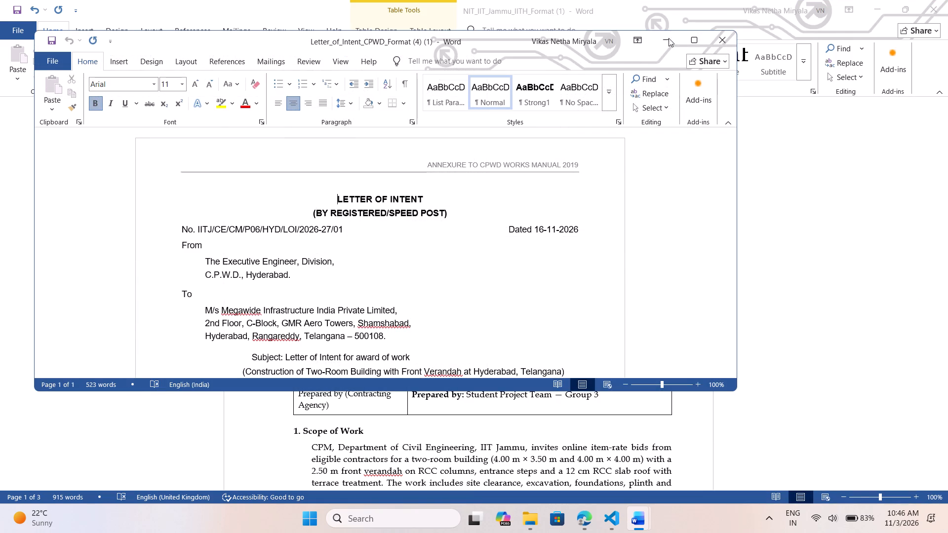
click(638, 80)
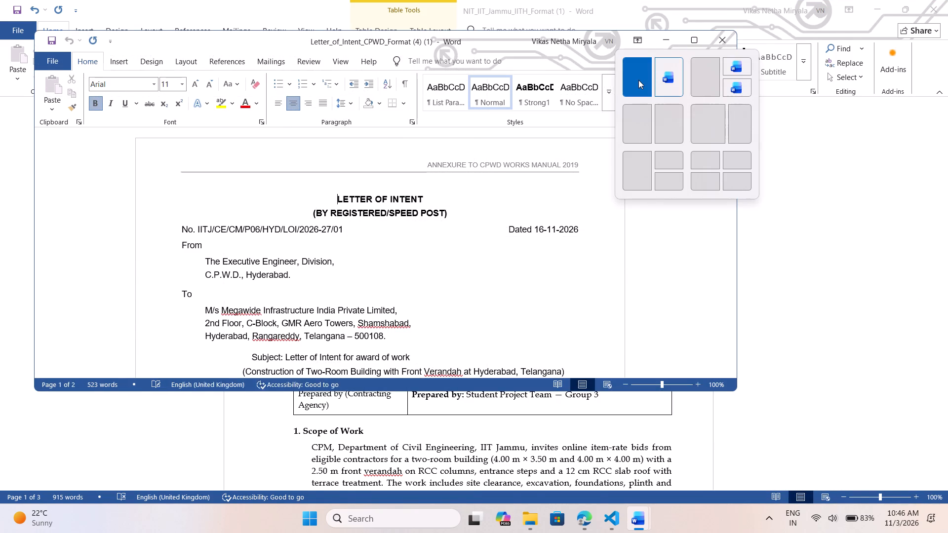
Change the completion-period figure in clause 7 of the CPWD-format Letter of Intent to 140, leaving the wording in brackets.
scroll(301, 369, down, 5)
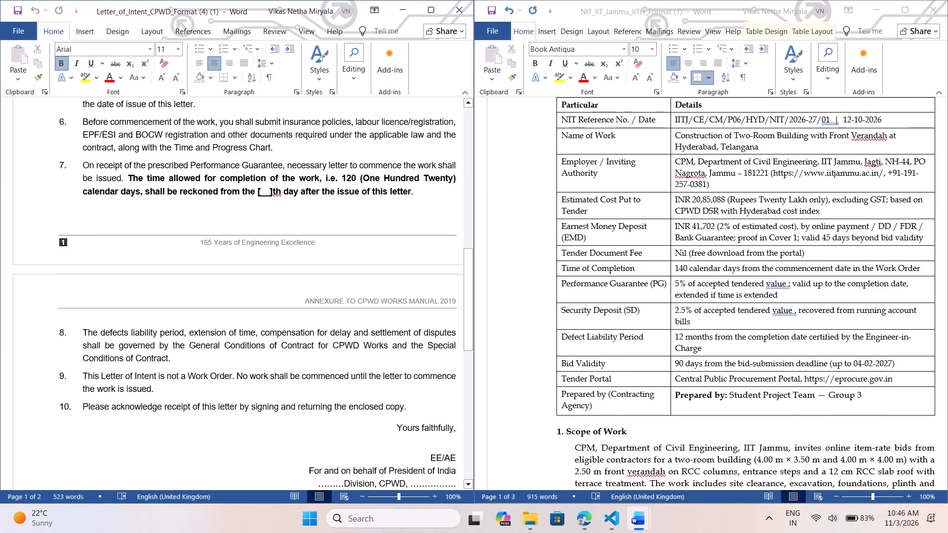
click(351, 176)
key(BackSpace)
key(4)
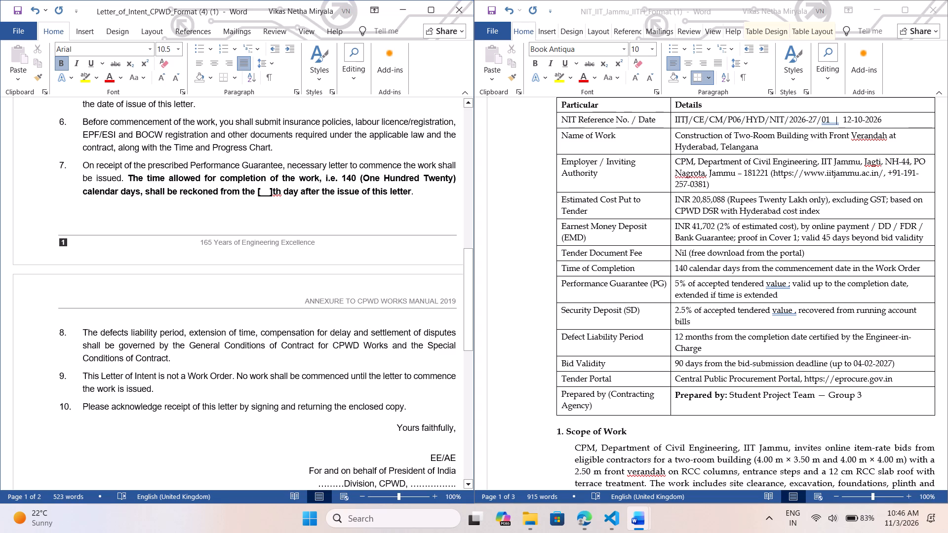
Check clauses 8 to 10, the signature block and the bidder's acknowledgement in the CPWD-format Letter of Intent.
scroll(309, 223, down, 1)
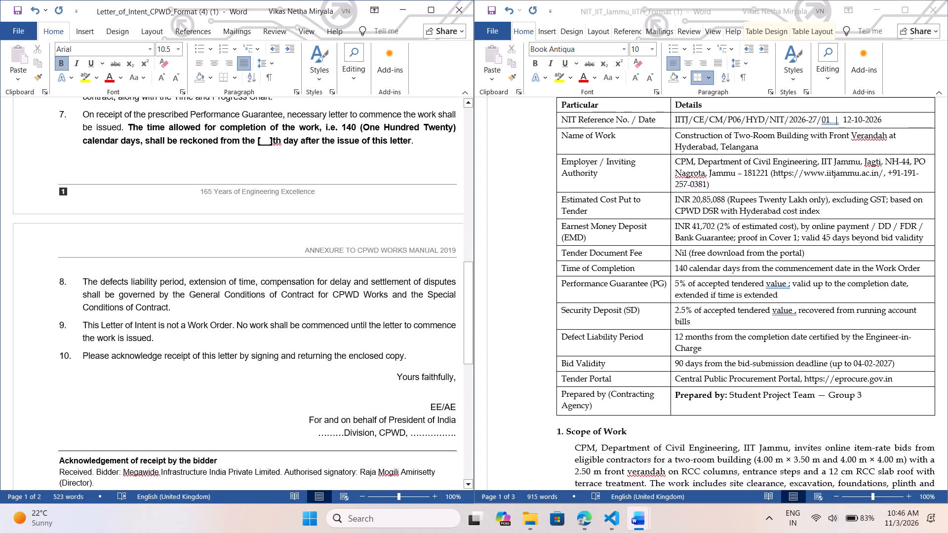
scroll(309, 223, down, 2)
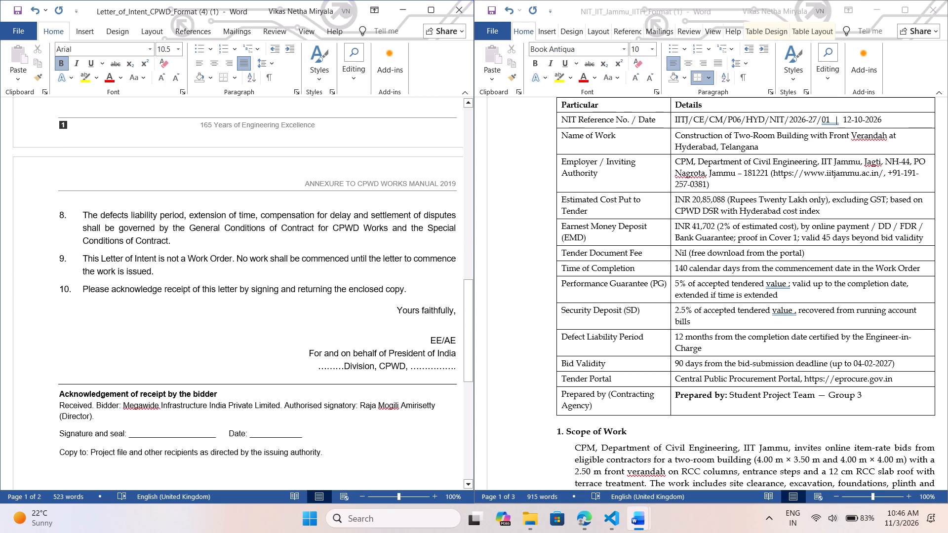
scroll(309, 223, down, 1)
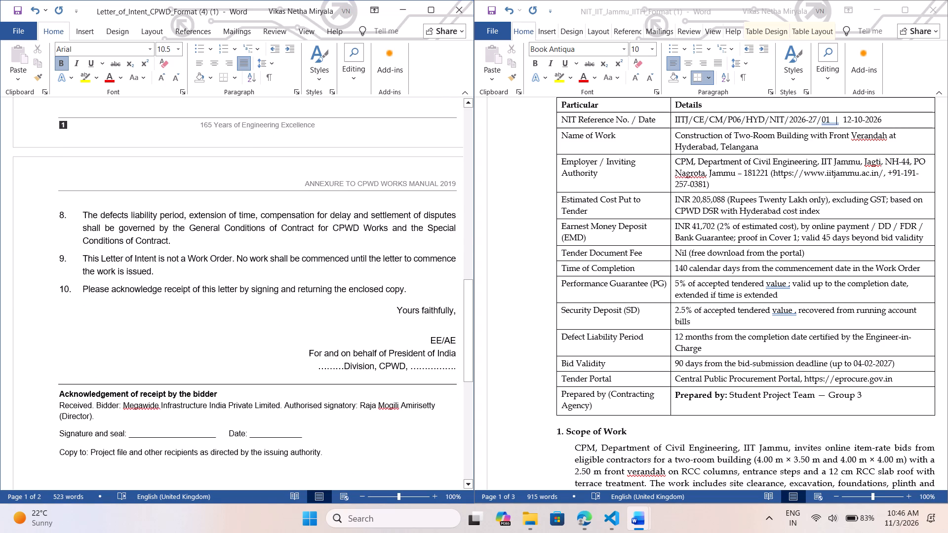
scroll(309, 223, down, 1)
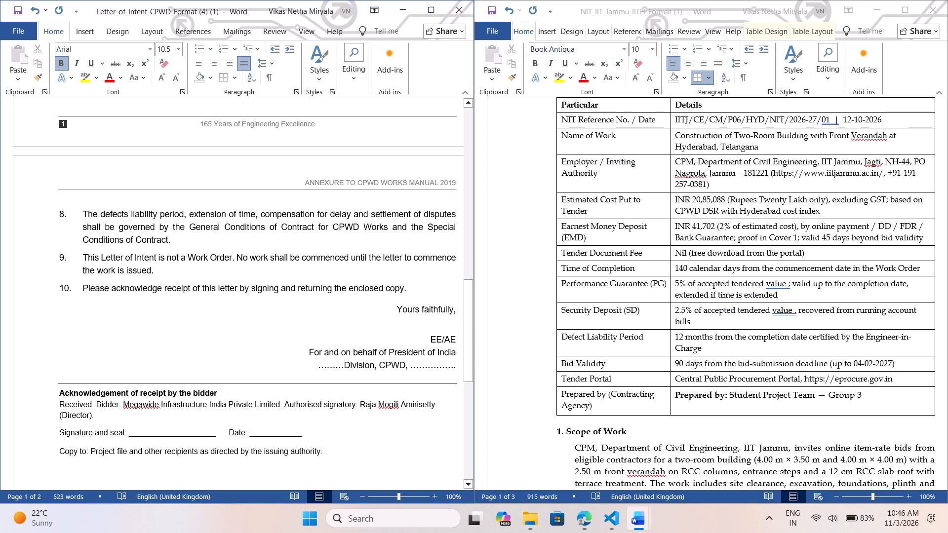
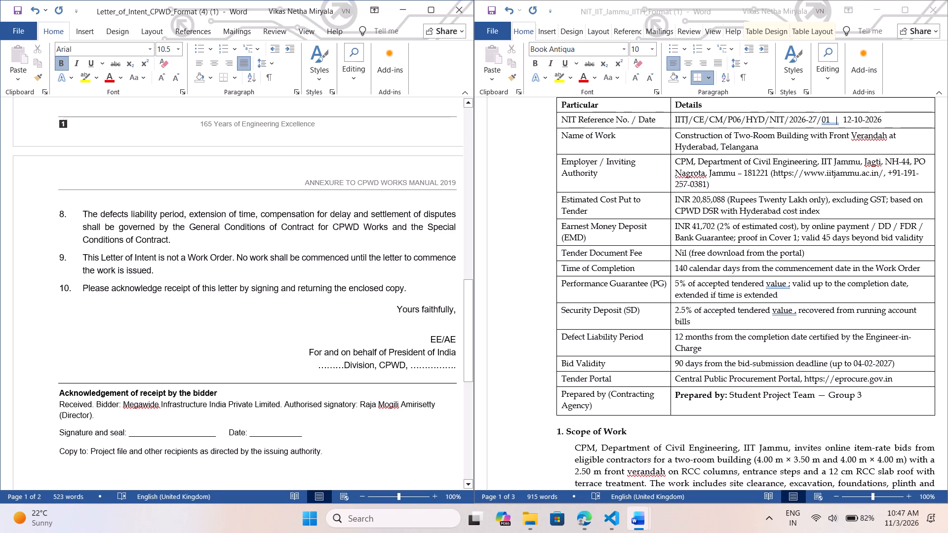
Change the bracketed completion-period wording in clause 7 of the CPWD-format Letter of Intent to "One Hundred forty".
scroll(341, 334, up, 3)
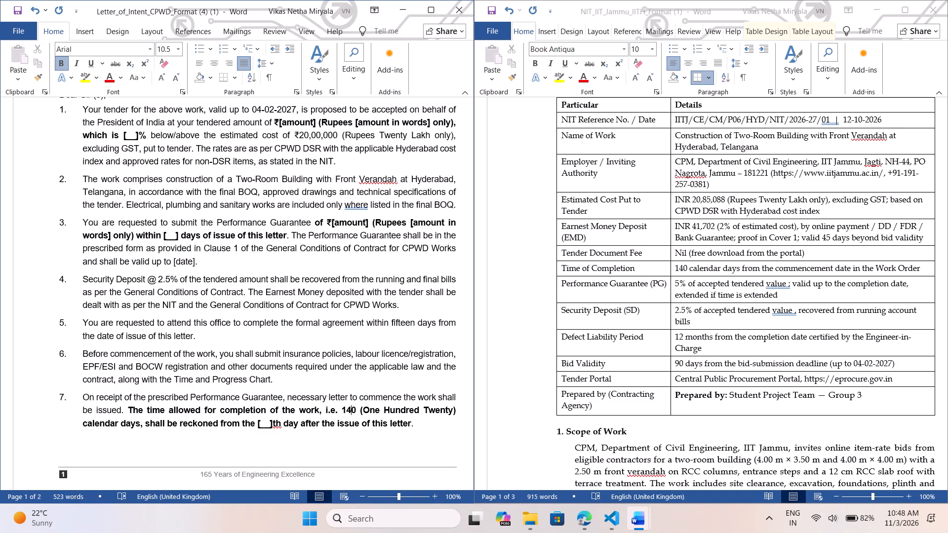
scroll(341, 334, up, 2)
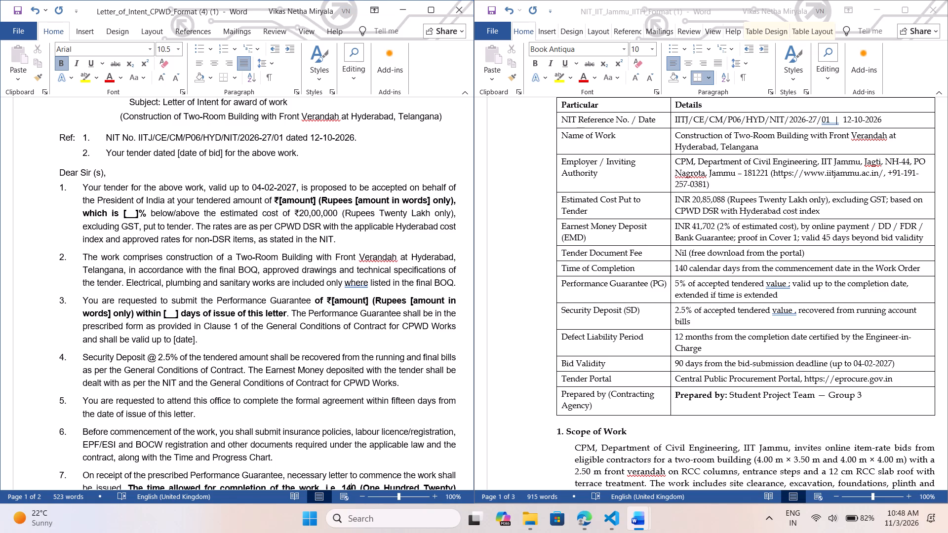
scroll(341, 334, down, 2)
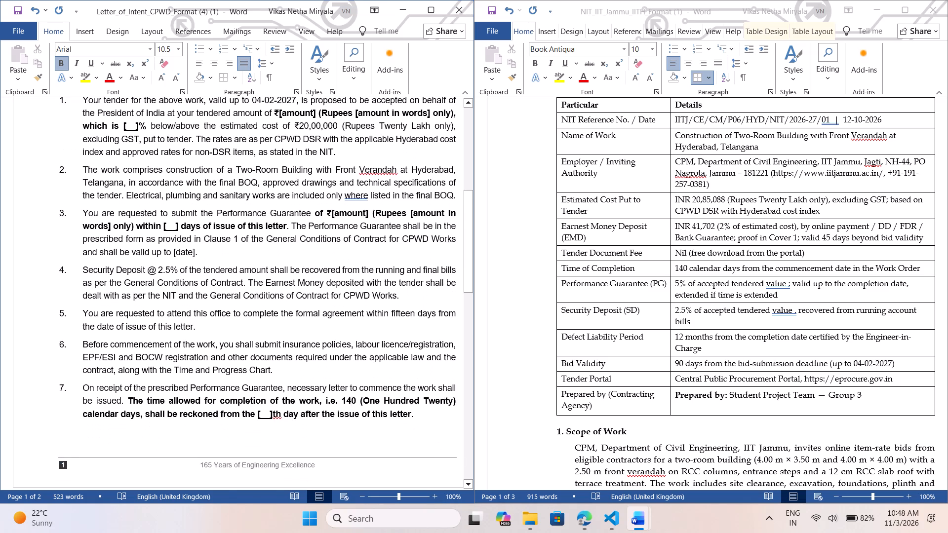
scroll(341, 334, down, 1)
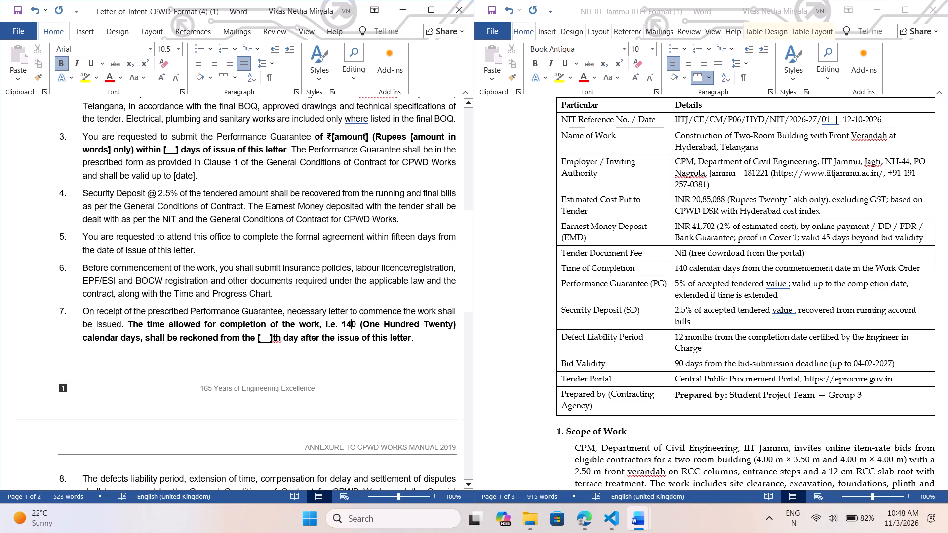
click(451, 323)
key(BackSpace)
key(BackSpace)
key(BackSpace)
key(BackSpace)
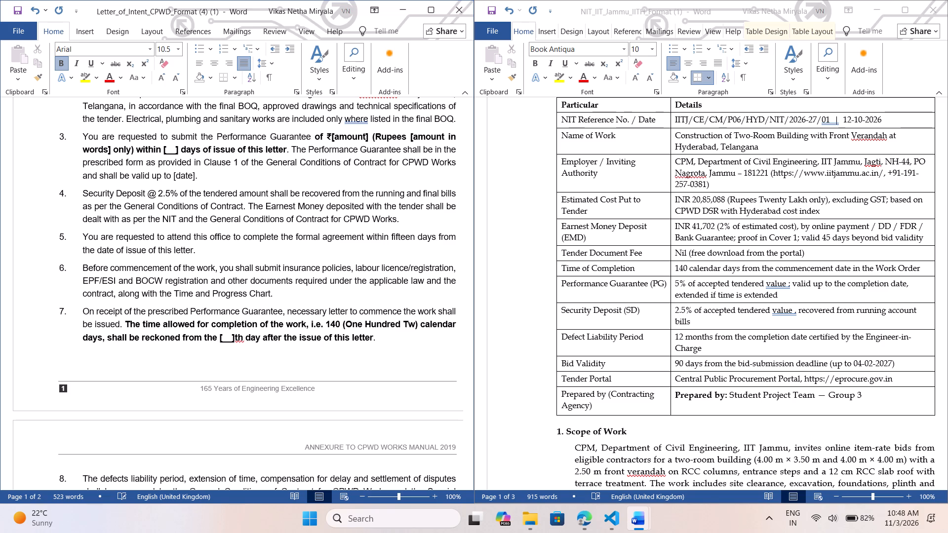
key(BackSpace)
key(BackSpace)
text(fr)
key(BackSpace)
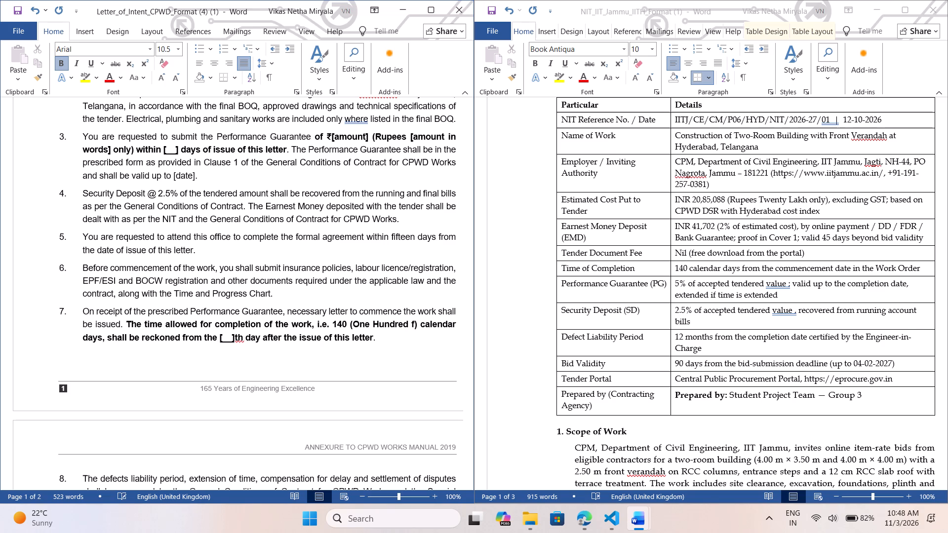
text(OT)
key(BackSpace)
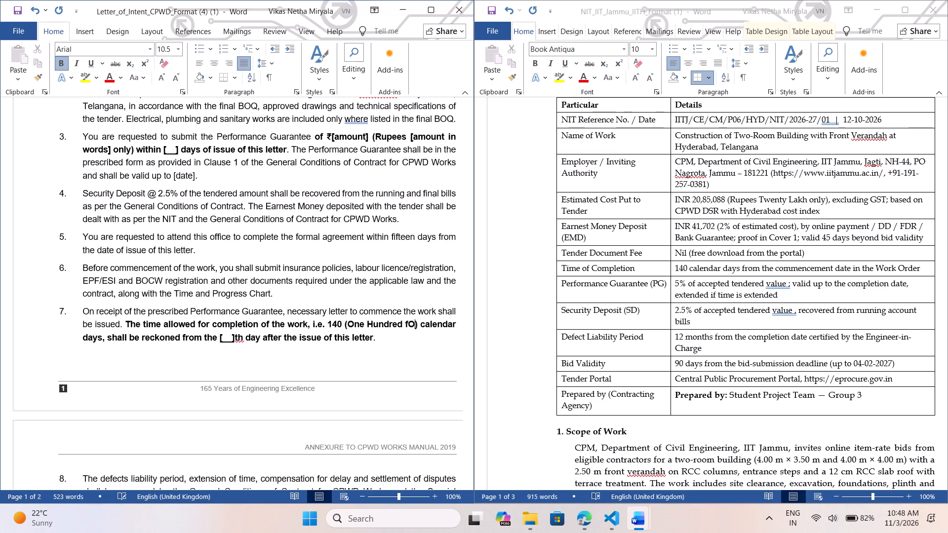
text(RTY)
key(BackSpace)
key(BackSpace)
key(BackSpace)
key(BackSpace)
text(orty)
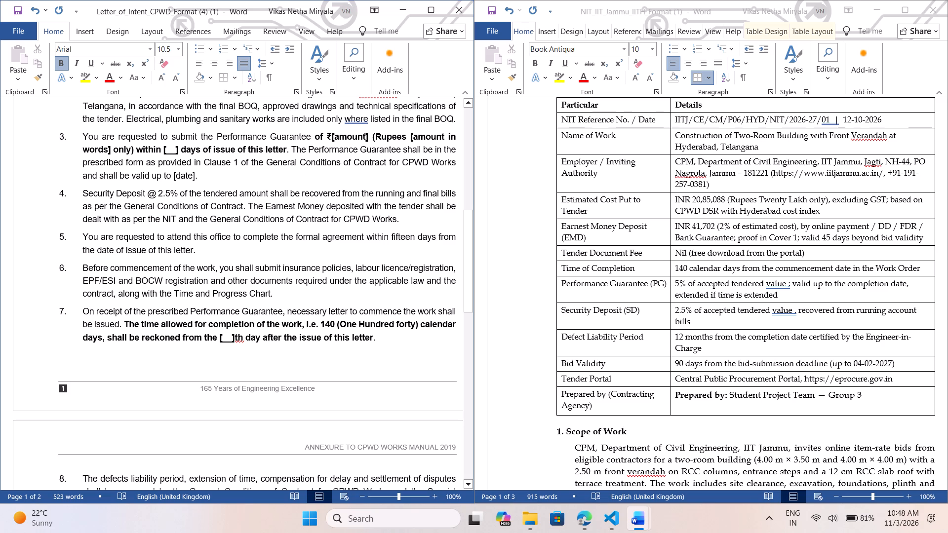
Review the numbered clauses, signature block and bidder's acknowledgement in the CPWD-format Letter of Intent.
right_click(242, 372)
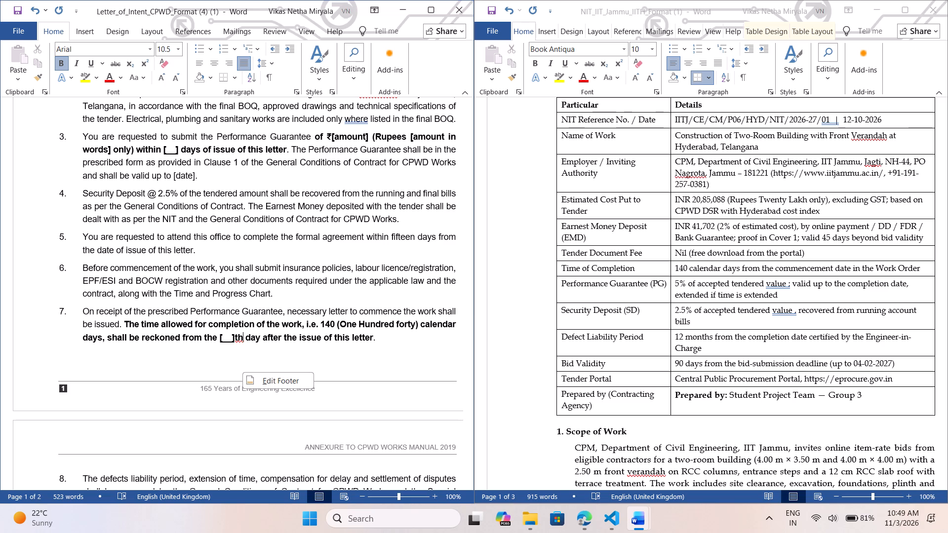
scroll(242, 372, right, 2)
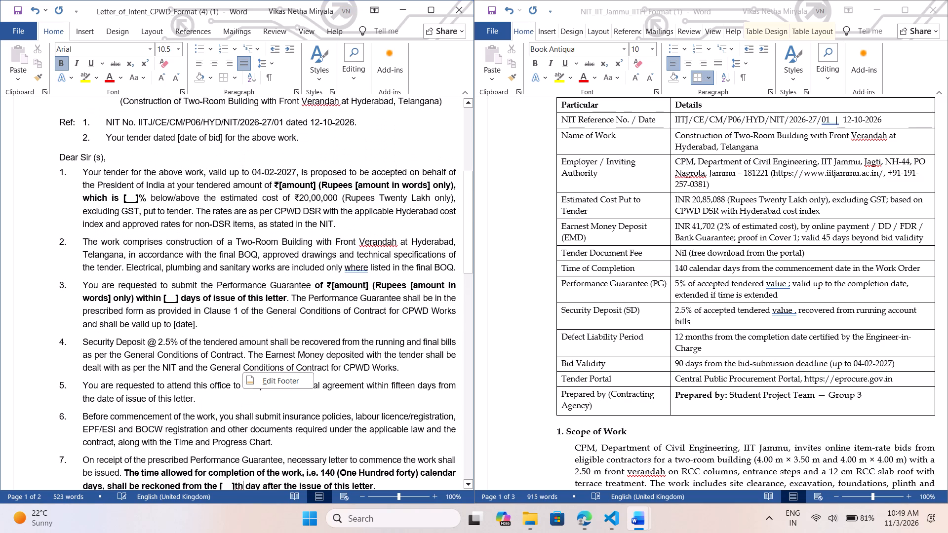
scroll(242, 372, right, 2)
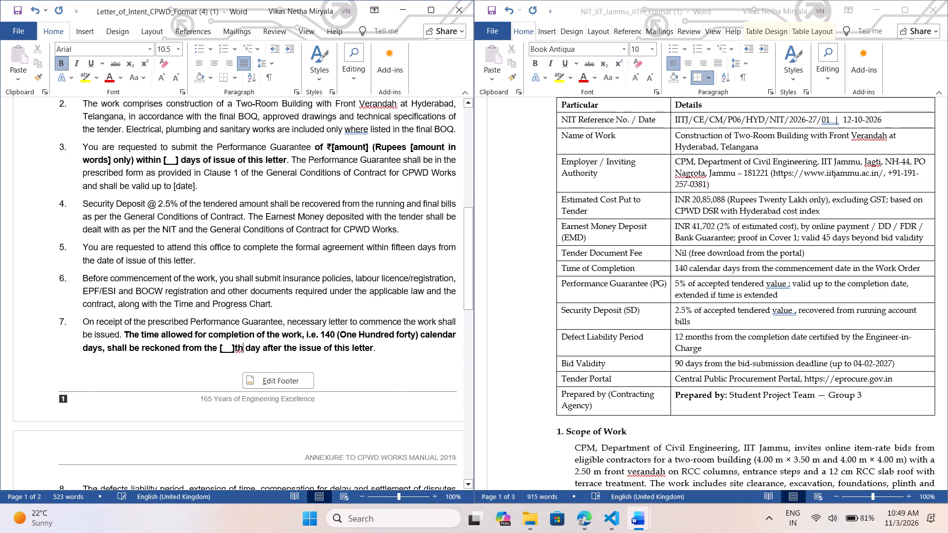
scroll(242, 372, right, 1)
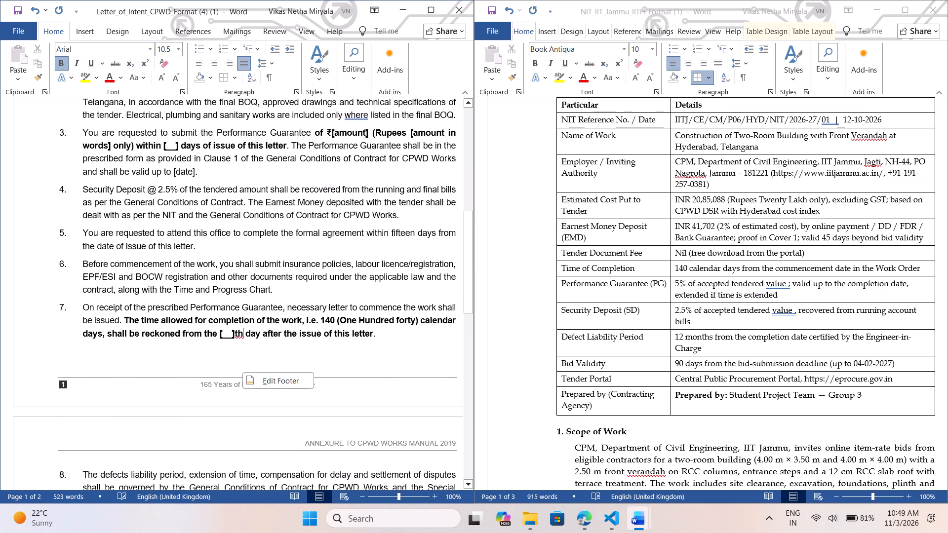
scroll(242, 372, down, 3)
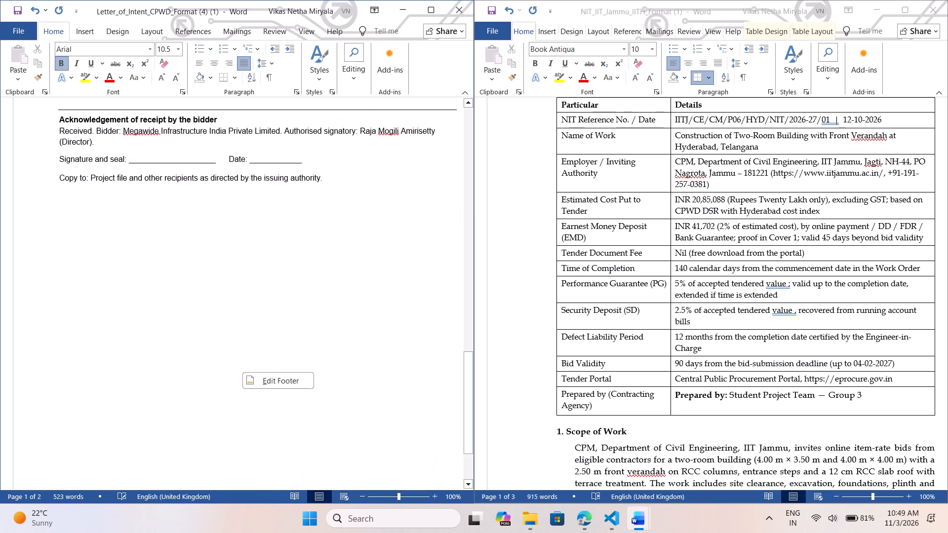
scroll(242, 372, up, 1)
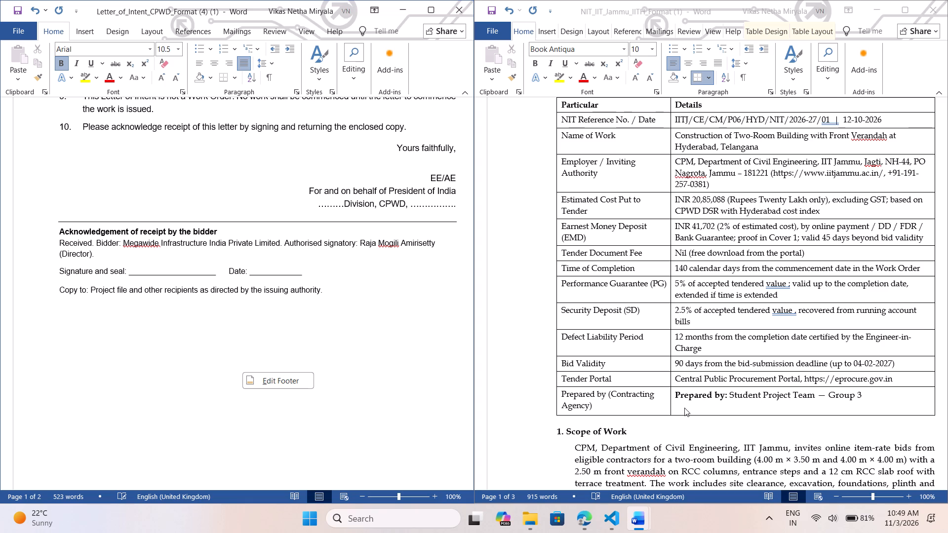
Check the "Prepared by (Contracting Agency)" entry in the particulars table of the IIT Jammu Notice Inviting Tender.
click(678, 397)
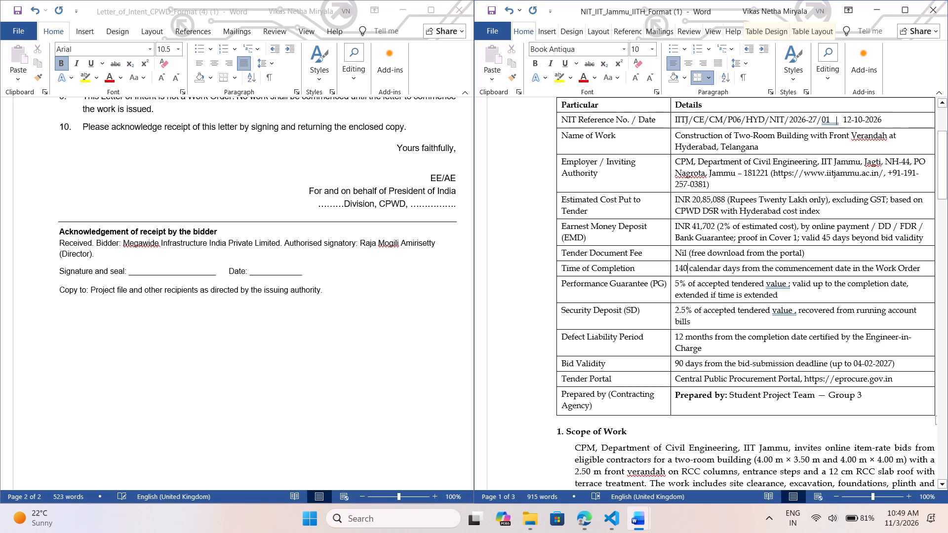
drag(676, 394, 694, 394)
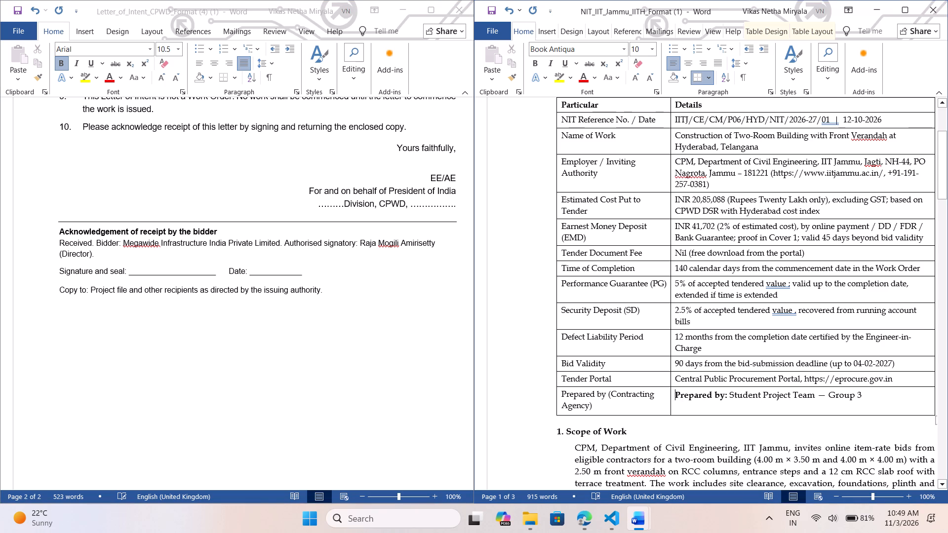
drag(694, 394, 856, 398)
click(856, 398)
Delete the bracketed website and phone number from the Employer / Inviting Authority row of the tender notice, ending the entry at the postal code.
scroll(764, 256, down, 1)
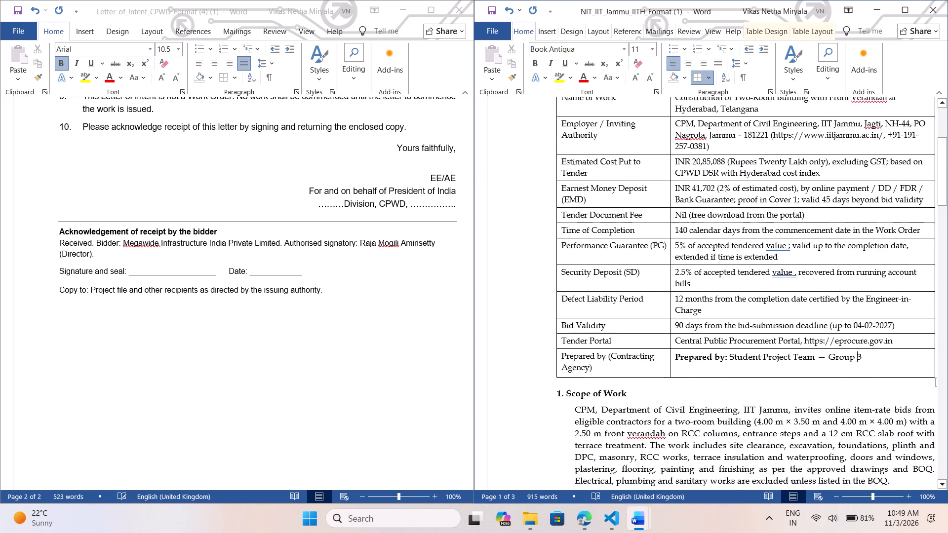
scroll(764, 256, down, 1)
scroll(764, 256, up, 3)
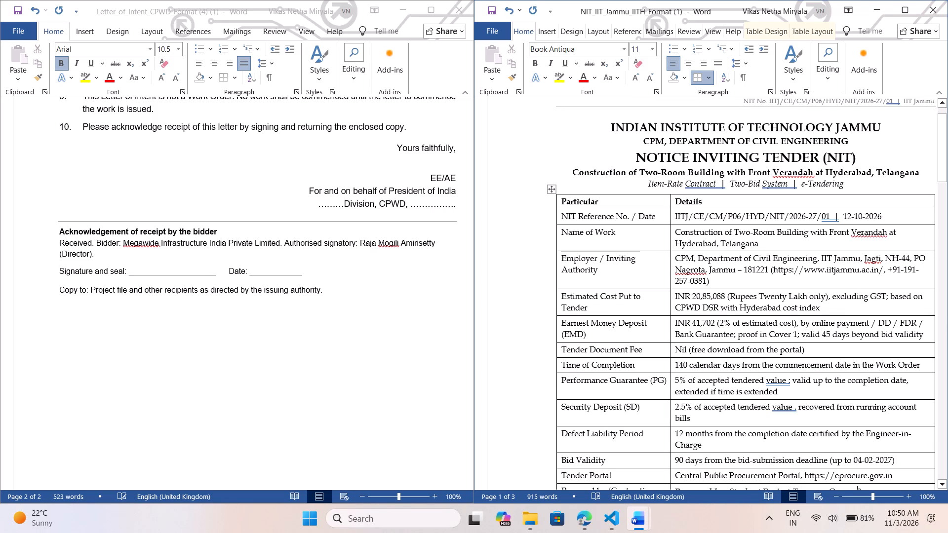
drag(769, 303, 847, 306)
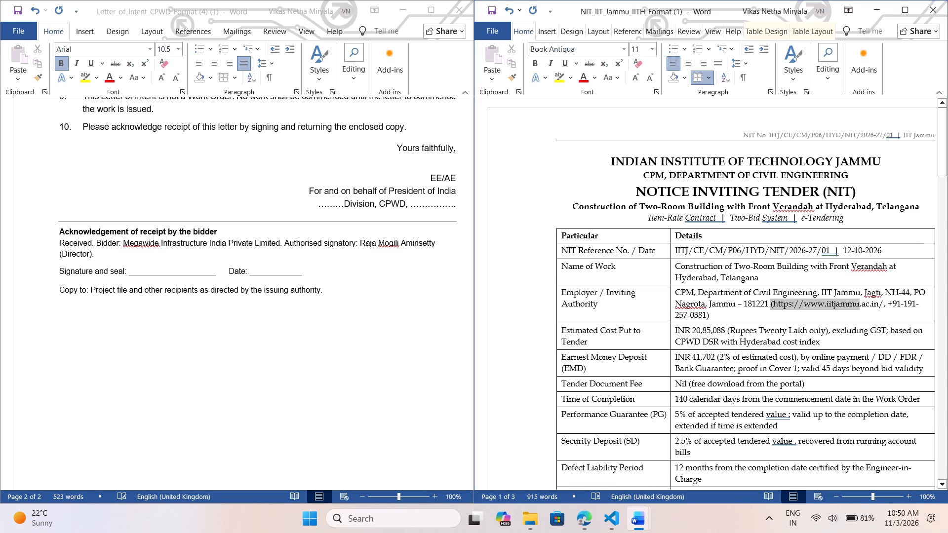
drag(847, 306, 874, 302)
click(874, 302)
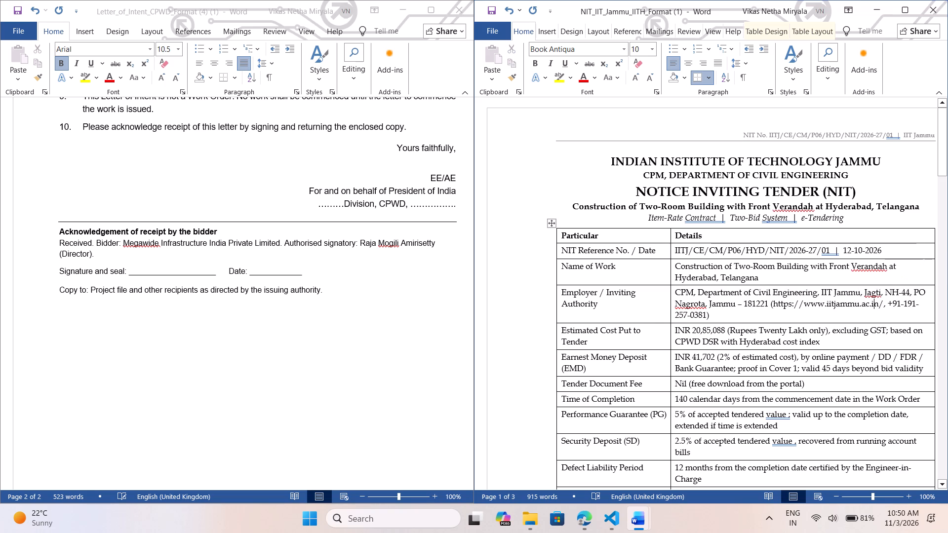
click(882, 302)
click(770, 302)
click(737, 315)
key(BackSpace)
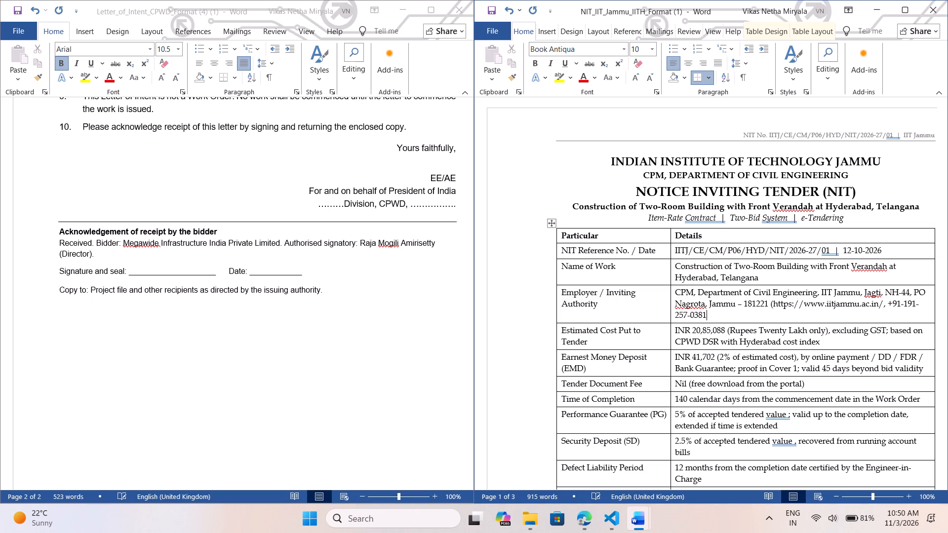
key(BackSpace)
key(BackSpace)
key(BackSpace)
key(BackSpace)
key(BackSpace)
key(BackSpace)
key(BackSpace)
key(BackSpace)
key(BackSpace)
key(BackSpace)
key(BackSpace)
key(BackSpace)
key(BackSpace)
key(BackSpace)
key(BackSpace)
key(BackSpace)
key(BackSpace)
key(BackSpace)
key(BackSpace)
key(BackSpace)
key(BackSpace)
key(BackSpace)
key(BackSpace)
key(BackSpace)
key(BackSpace)
key(BackSpace)
key(BackSpace)
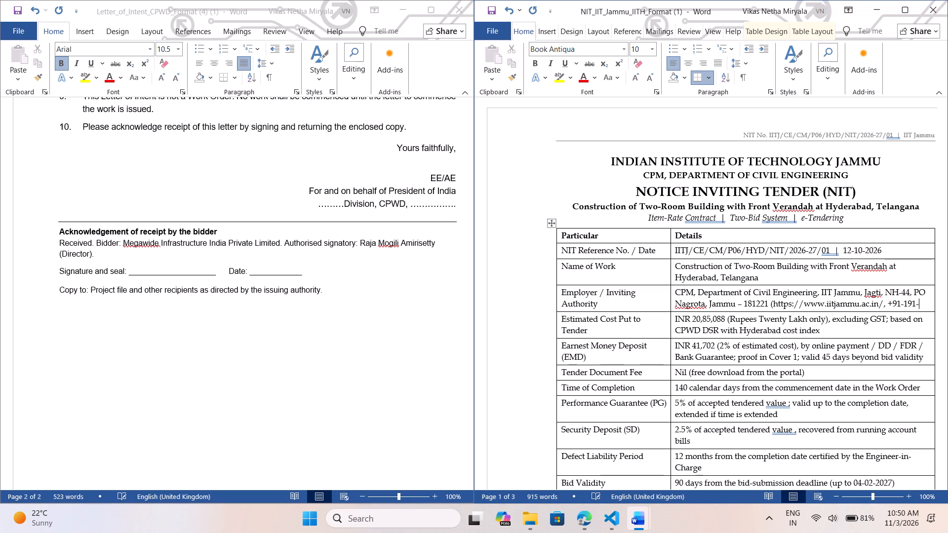
key(BackSpace)
key(BackSpace)
key(BackSpace)
key(BackSpace)
key(BackSpace)
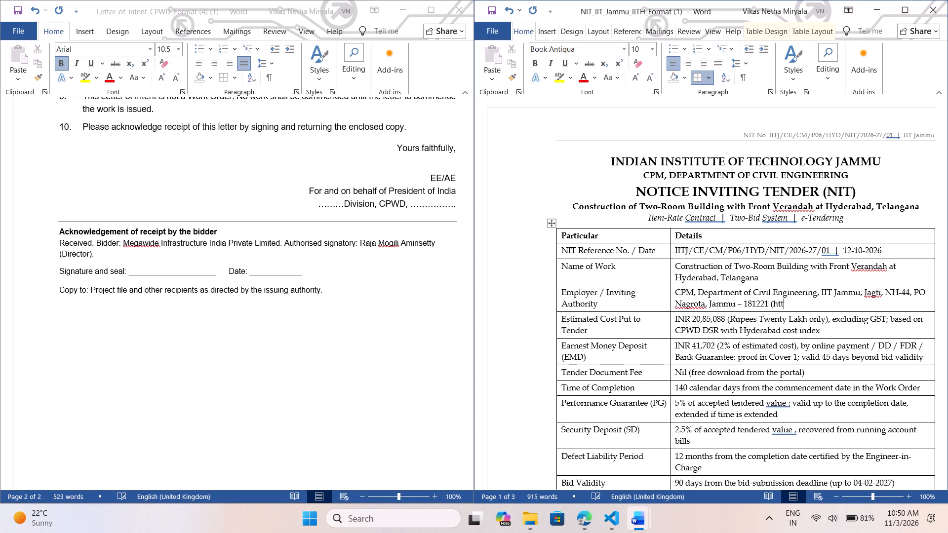
key(BackSpace)
key(BackSpace)
key(BackSpace)
key(BackSpace)
key(BackSpace)
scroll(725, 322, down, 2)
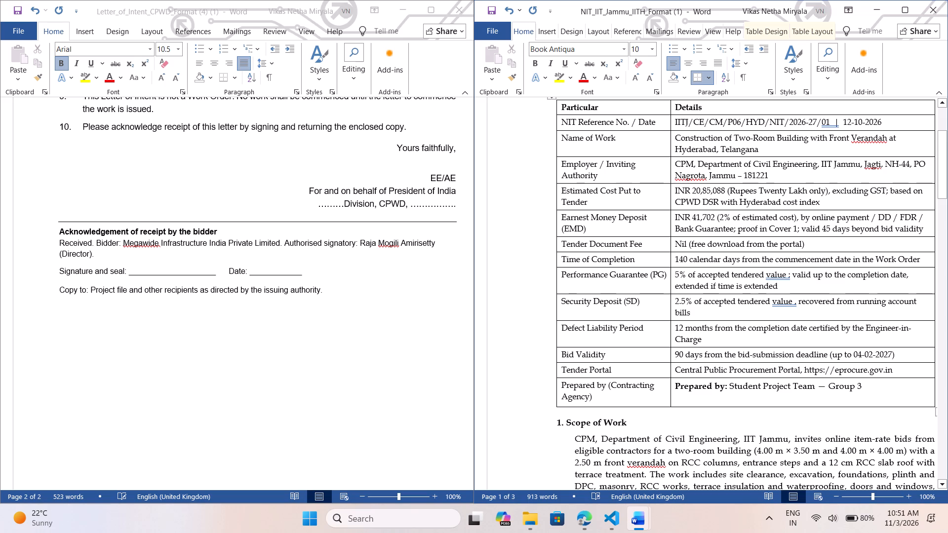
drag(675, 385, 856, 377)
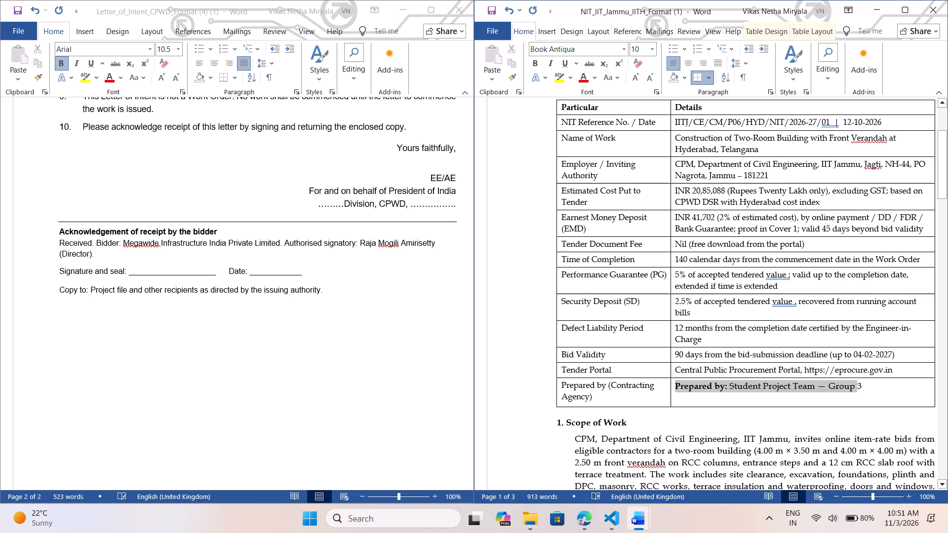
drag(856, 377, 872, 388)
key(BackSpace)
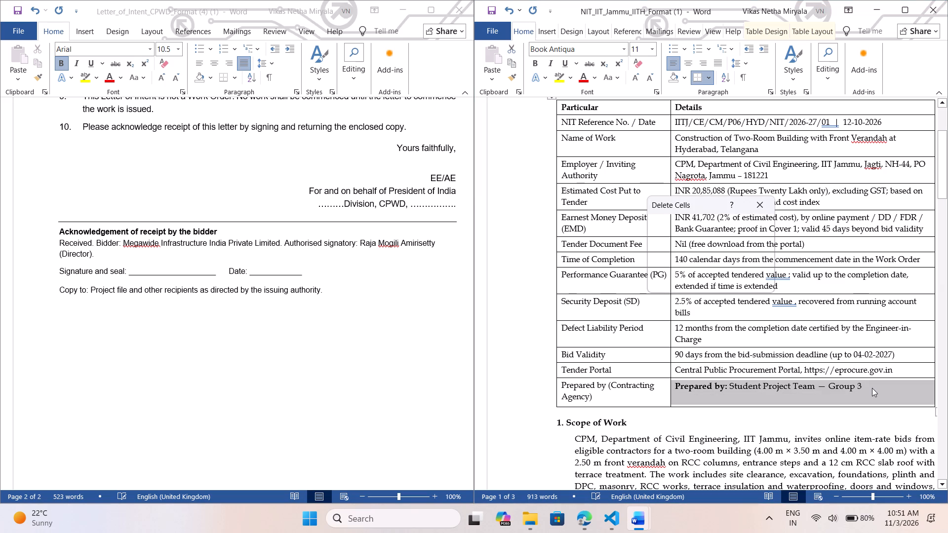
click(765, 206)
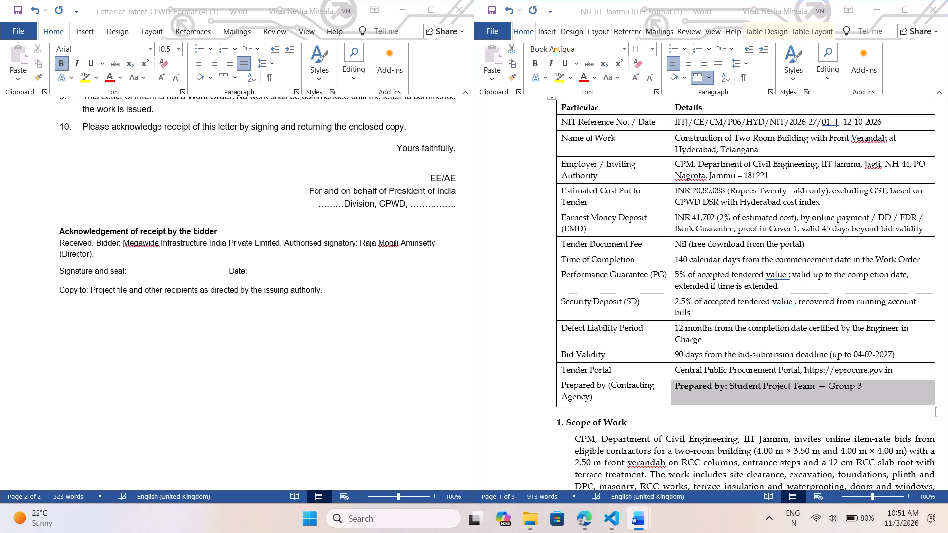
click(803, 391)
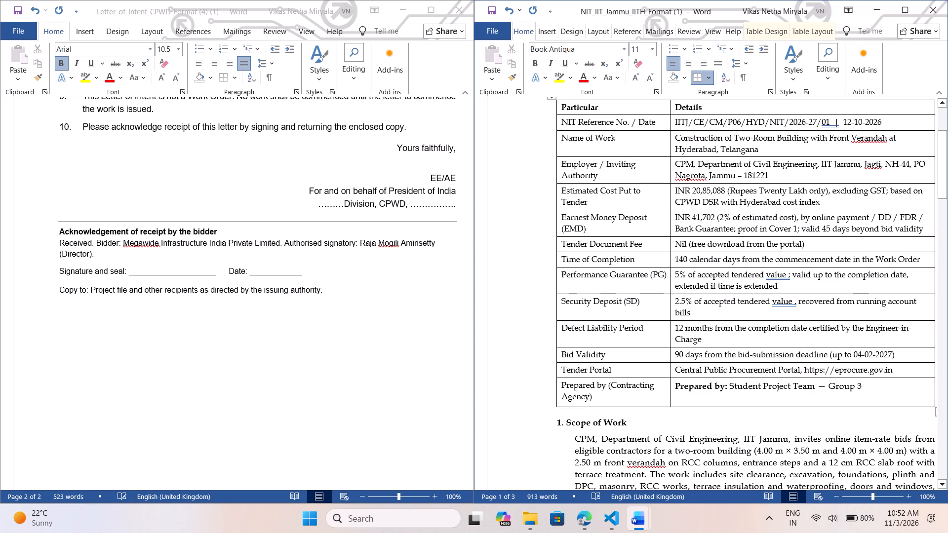
Replace "President of India" in the Letter of Intent's signature block with "Student Project Team — Group 3" copied from the tender notice.
click(731, 386)
drag(731, 386, 864, 385)
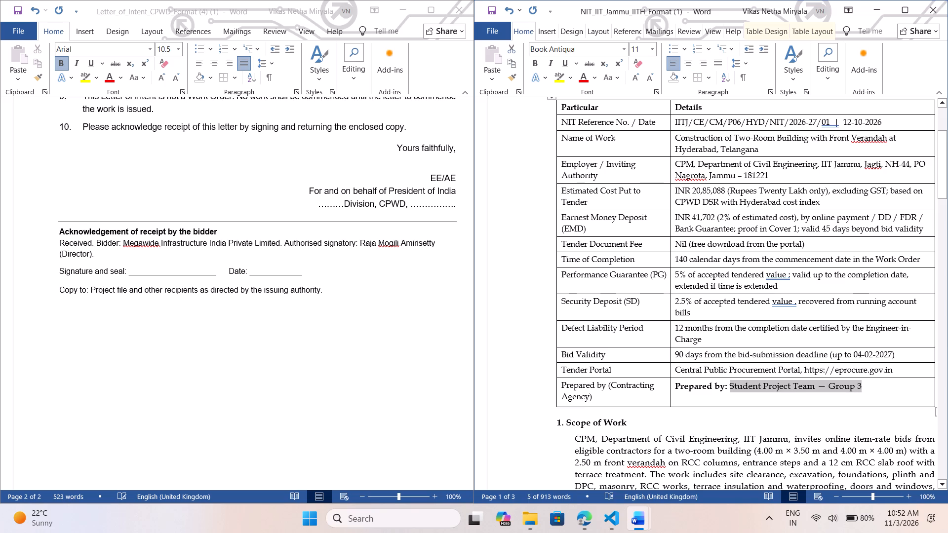
key(ctrl+c)
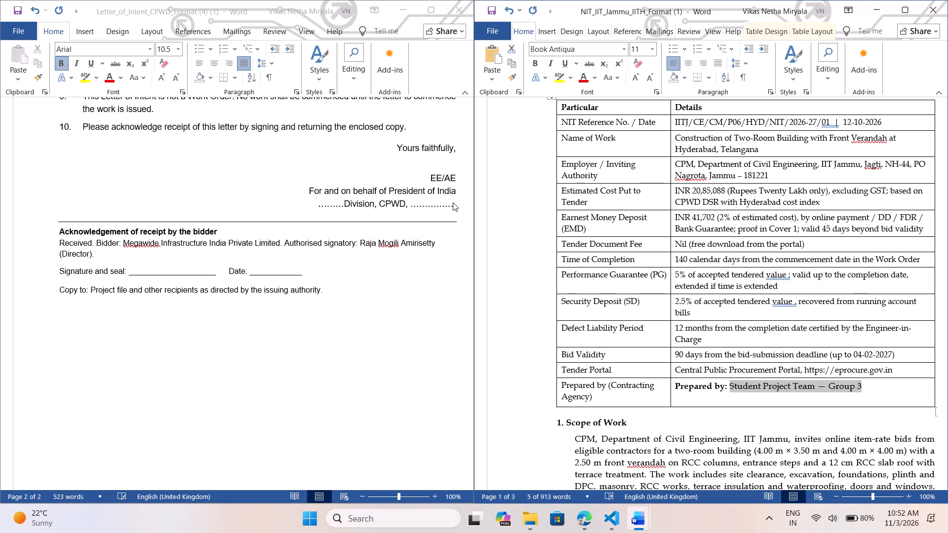
click(454, 188)
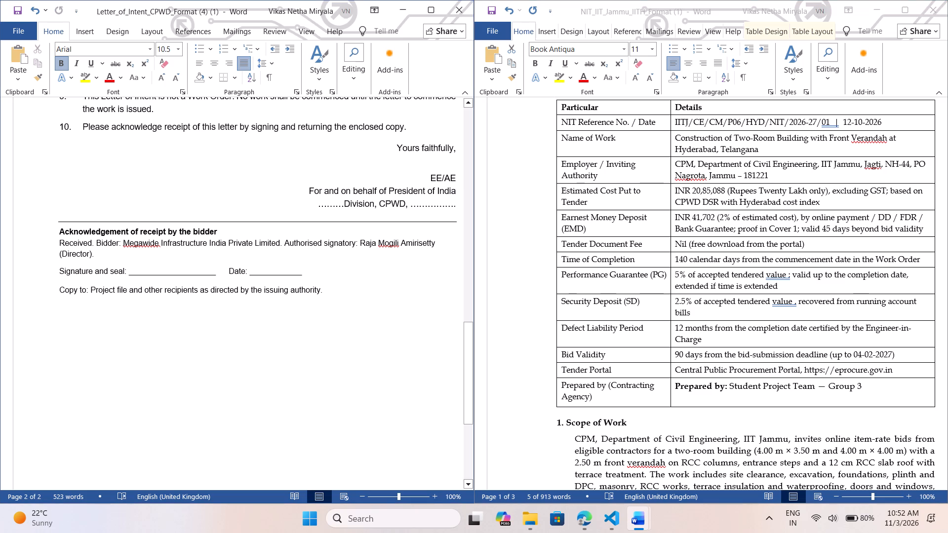
click(456, 190)
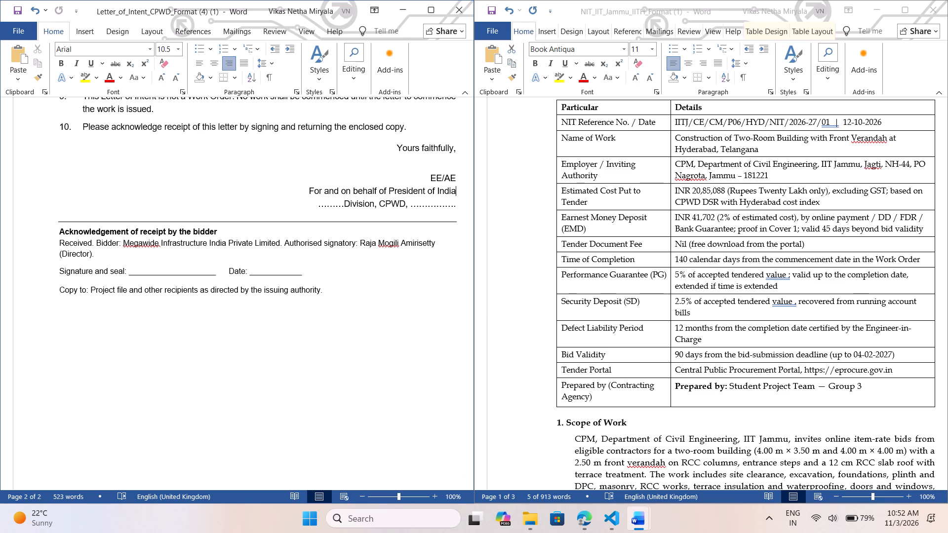
key(BackSpace)
key(BackSpace)
key(BackSpace)
key(BackSpace)
key(BackSpace)
key(BackSpace)
key(BackSpace)
key(BackSpace)
key(BackSpace)
key(BackSpace)
key(BackSpace)
key(BackSpace)
key(BackSpace)
key(BackSpace)
key(BackSpace)
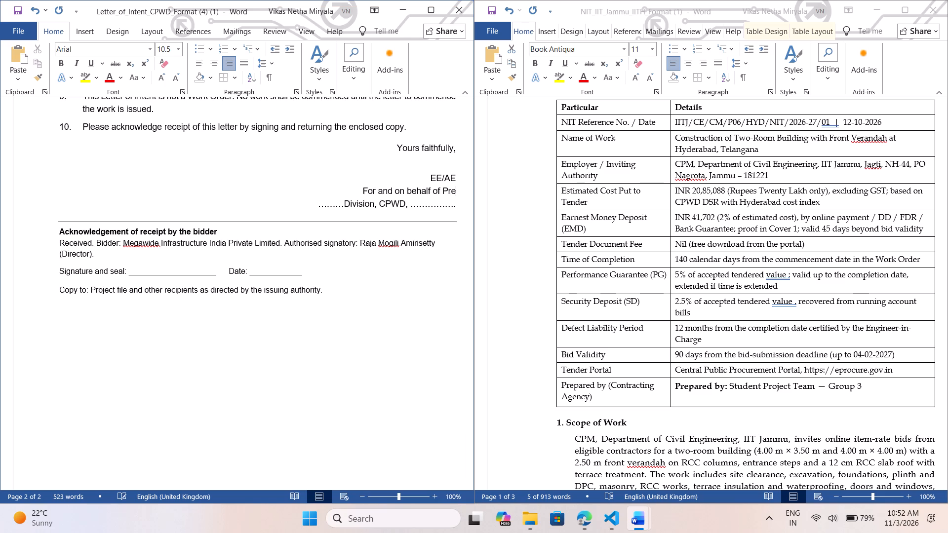
key(BackSpace)
key(BackSpace)
key(BackSpace)
key(ctrl+v)
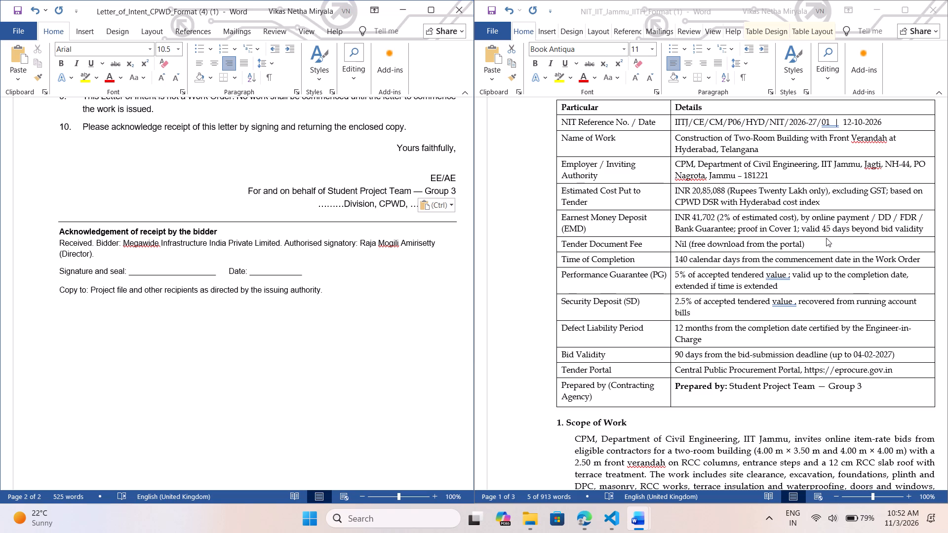
Copy "CPM, Department of Civil Engineering, IIT Jammu" from the tender notice onto a new, space-indented line below "For and on behalf of" in the signature block.
drag(673, 161, 707, 167)
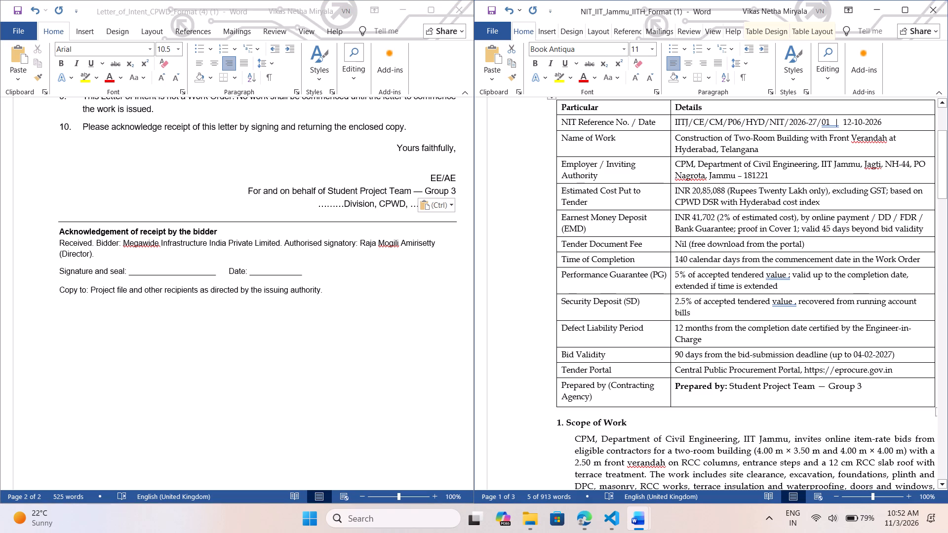
drag(707, 167, 708, 166)
drag(675, 163, 732, 165)
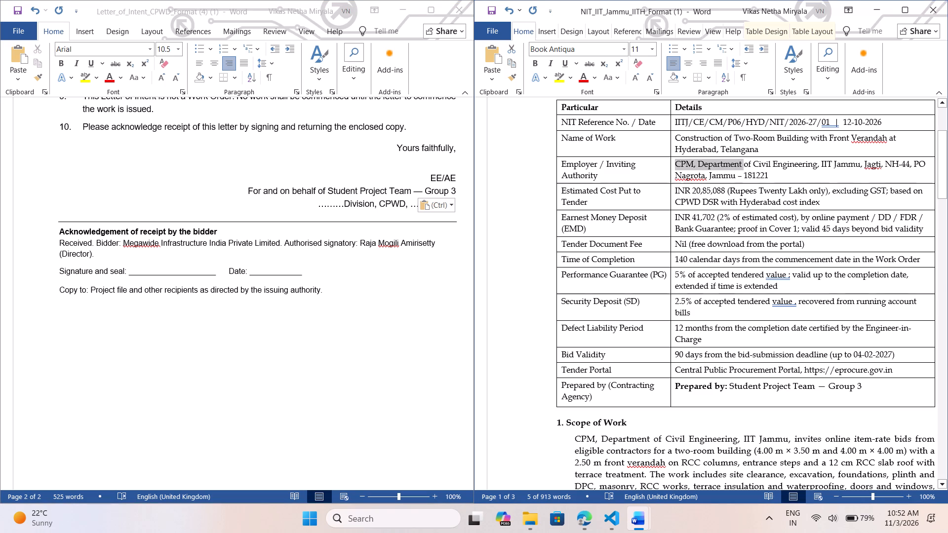
drag(732, 165, 884, 167)
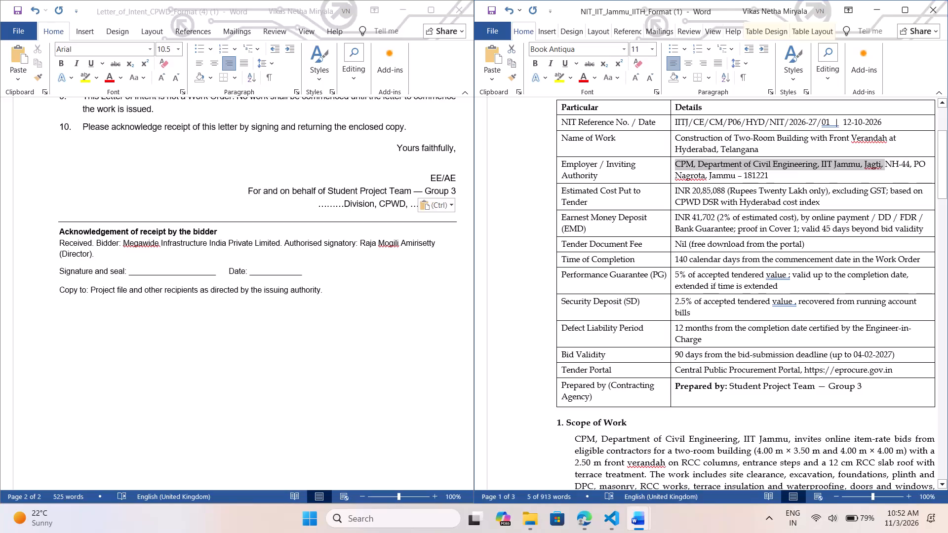
drag(884, 167, 862, 168)
drag(862, 168, 861, 167)
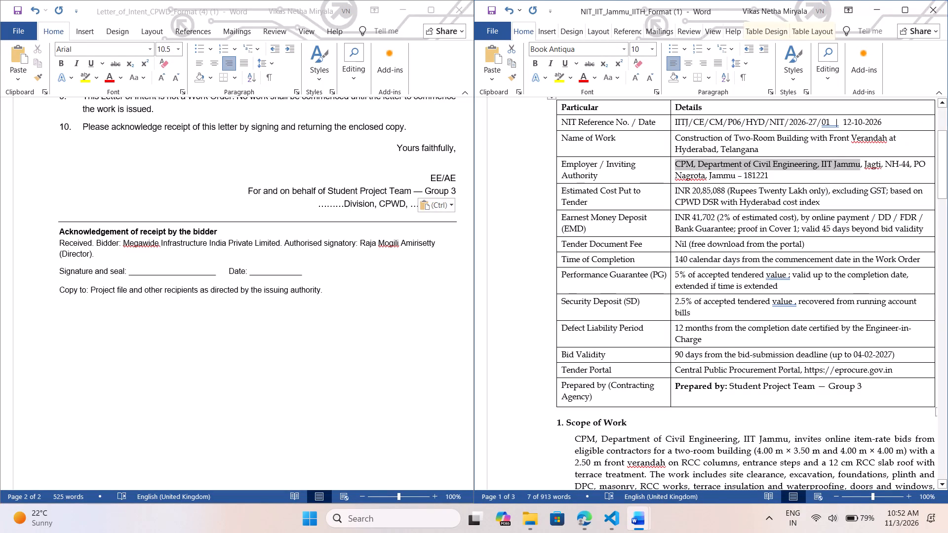
key(ctrl+c)
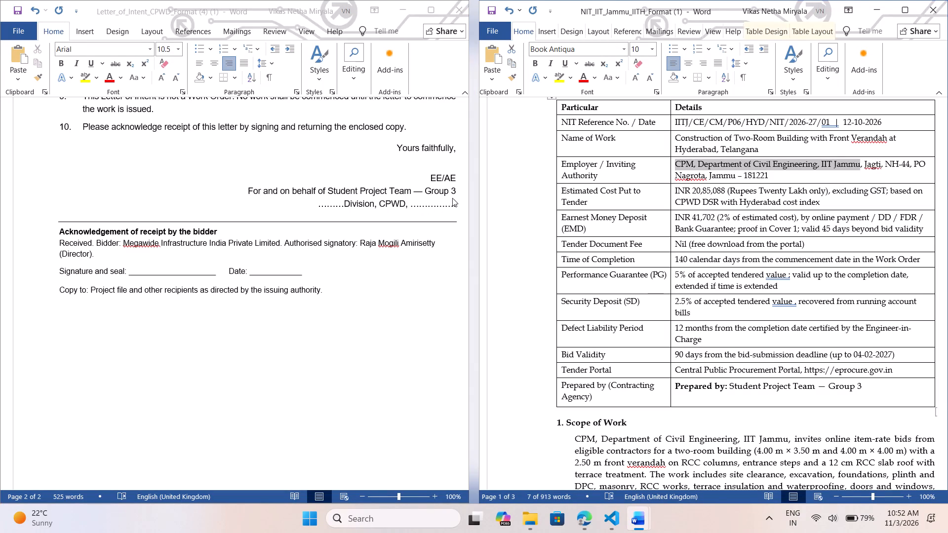
click(452, 190)
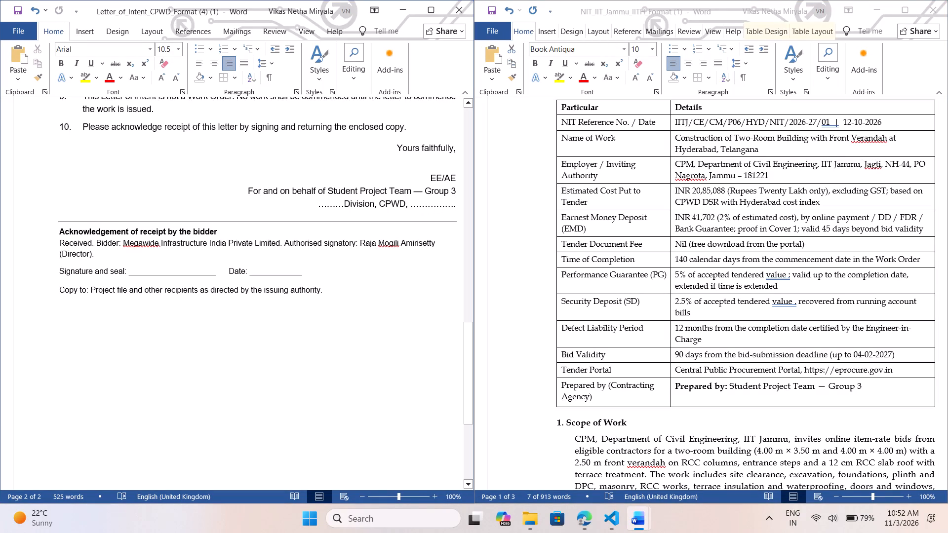
key(Return)
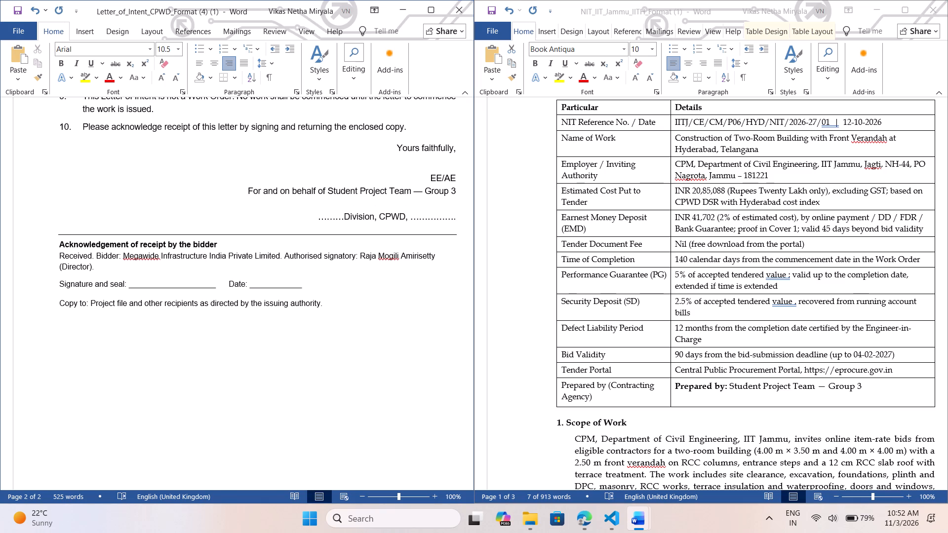
key(BackSpace)
key(BackSpace)
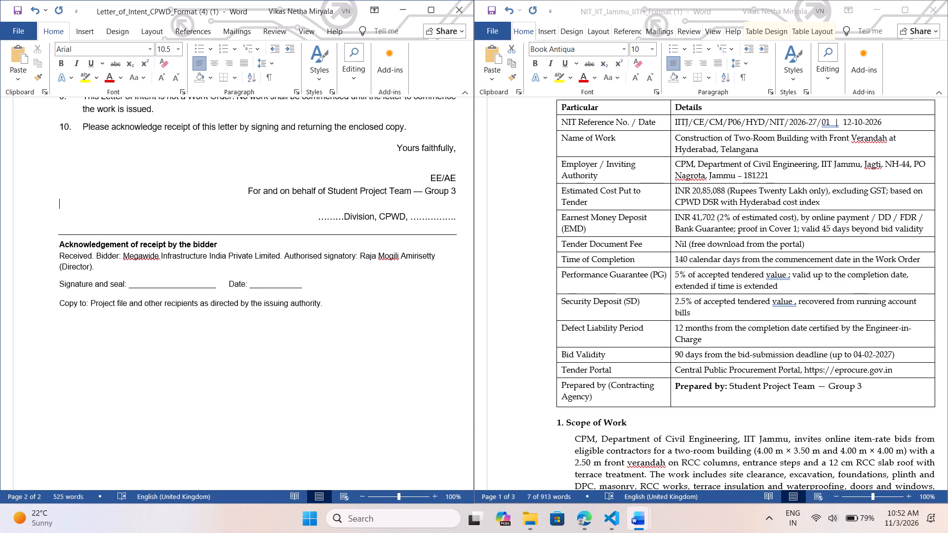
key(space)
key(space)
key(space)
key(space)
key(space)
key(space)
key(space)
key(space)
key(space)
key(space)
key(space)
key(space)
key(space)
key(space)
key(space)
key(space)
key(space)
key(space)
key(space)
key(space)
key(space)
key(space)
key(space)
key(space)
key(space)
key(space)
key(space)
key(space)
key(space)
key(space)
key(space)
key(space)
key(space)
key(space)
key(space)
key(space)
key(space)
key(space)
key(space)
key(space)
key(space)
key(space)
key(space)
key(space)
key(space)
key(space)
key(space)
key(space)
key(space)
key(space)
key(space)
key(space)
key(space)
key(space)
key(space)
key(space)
key(ctrl+v)
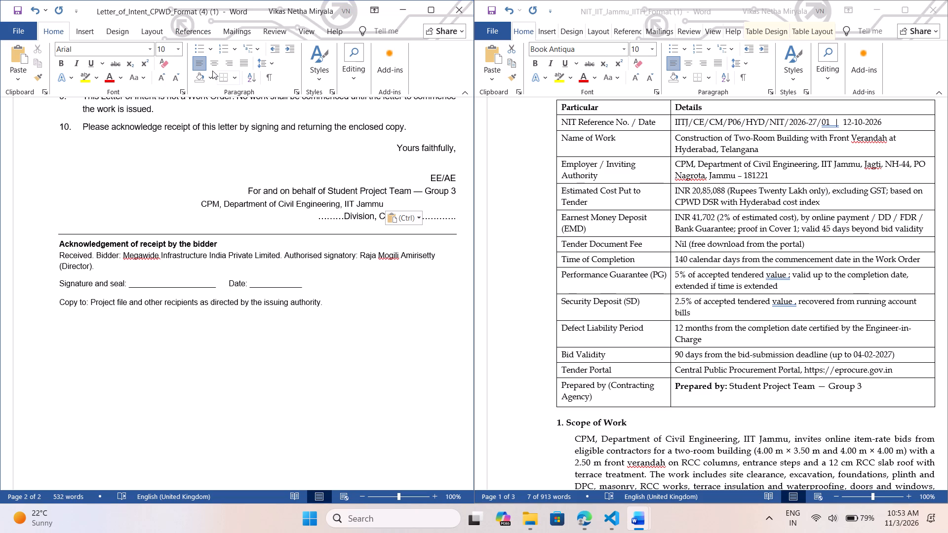
Right-align the "CPM, Department of Civil Engineering, IIT Jammu" line in the signature block and end it with a full stop.
click(200, 65)
click(228, 63)
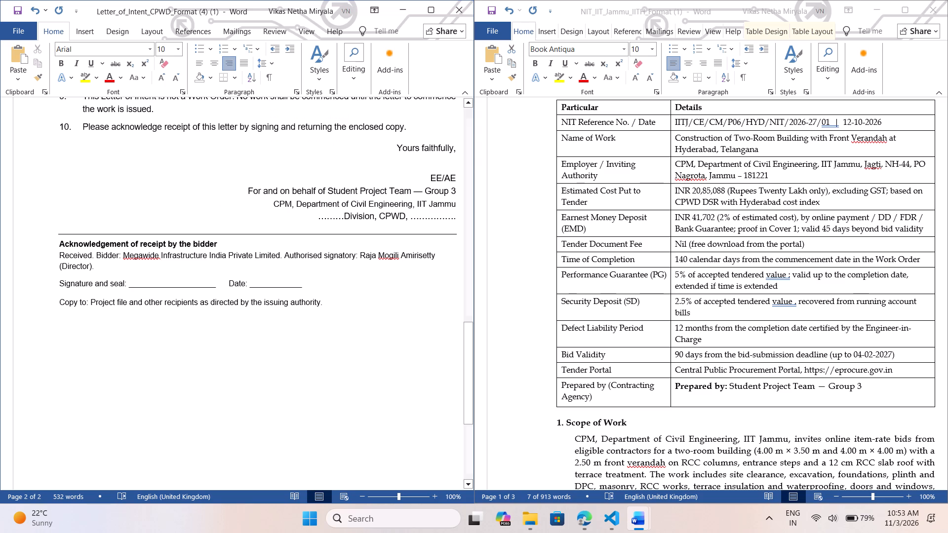
key(period)
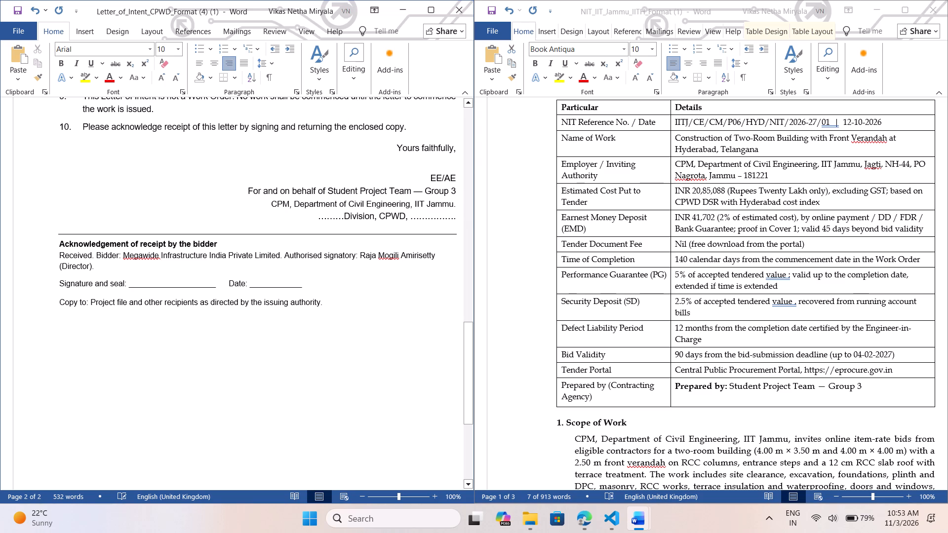
Delete the placeholder text "………Division, CPWD, ……………" from the Letter of Intent's signature block.
click(460, 219)
key(BackSpace)
key(BackSpace)
key(BackSpace)
key(BackSpace)
key(BackSpace)
key(BackSpace)
key(BackSpace)
key(BackSpace)
key(BackSpace)
key(BackSpace)
key(BackSpace)
key(BackSpace)
key(BackSpace)
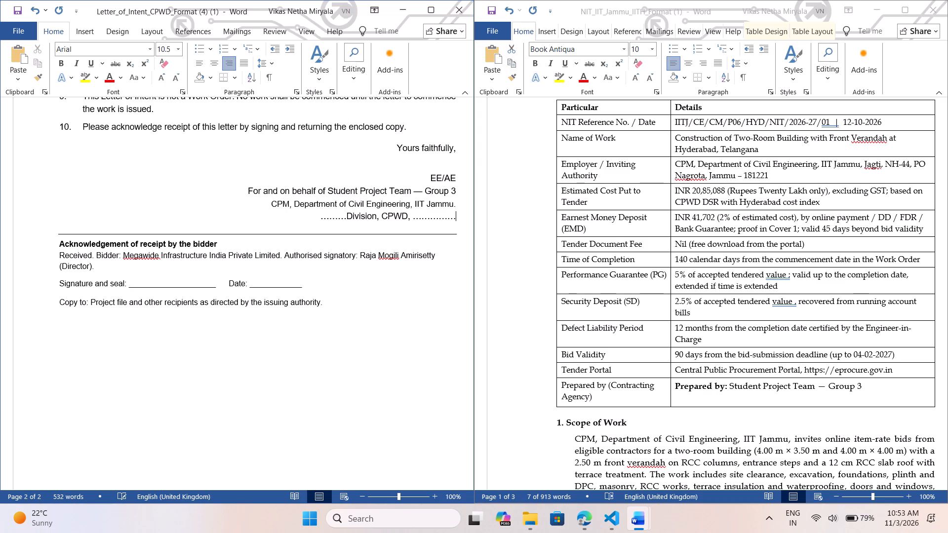
key(BackSpace)
key(BackSpace)
key(BackSpace)
key(BackSpace)
key(BackSpace)
key(BackSpace)
key(BackSpace)
key(BackSpace)
key(BackSpace)
key(BackSpace)
key(BackSpace)
key(BackSpace)
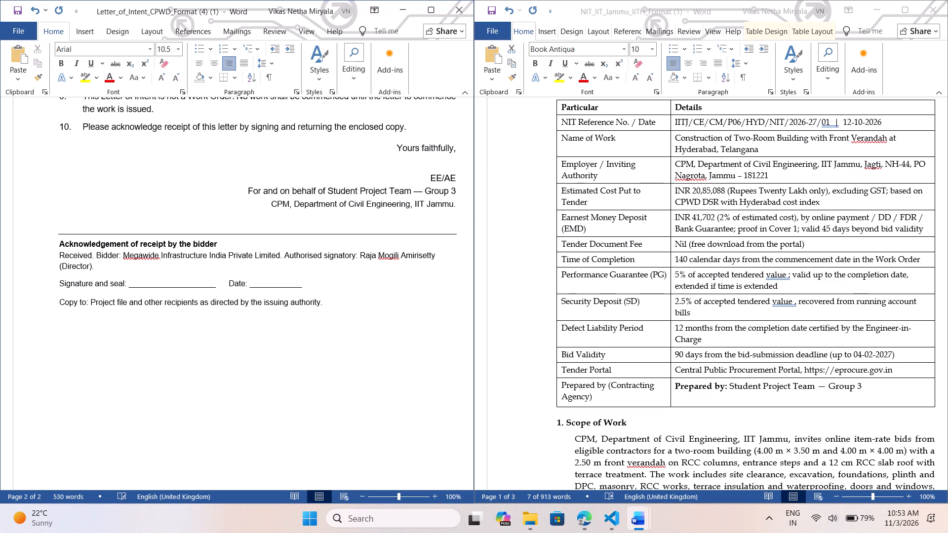
Add a comma after "For and on behalf of Student Project Team — Group 3" in the signature block.
click(456, 186)
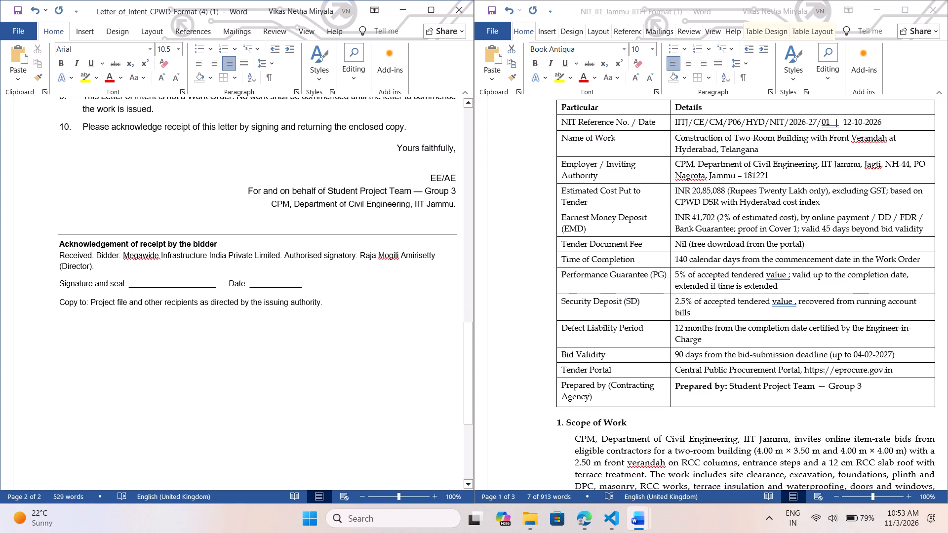
click(456, 190)
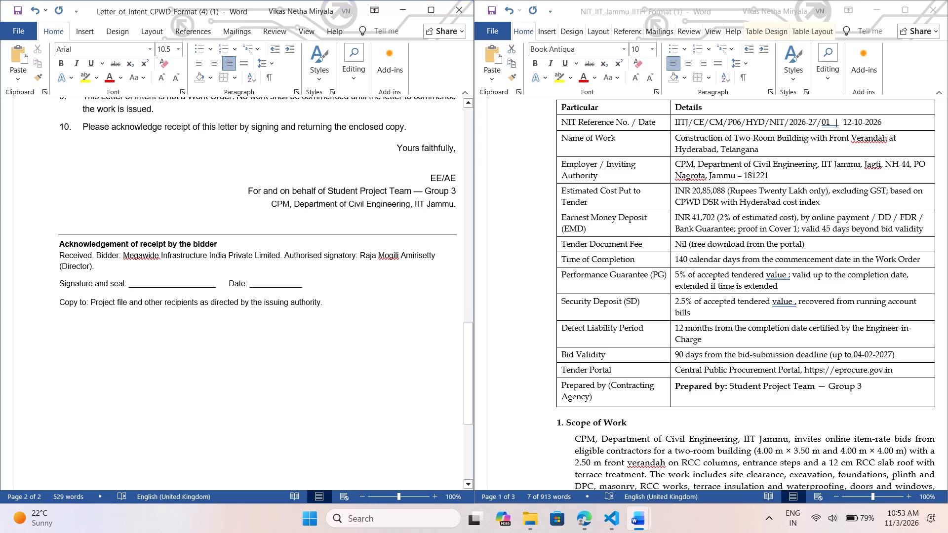
key(comma)
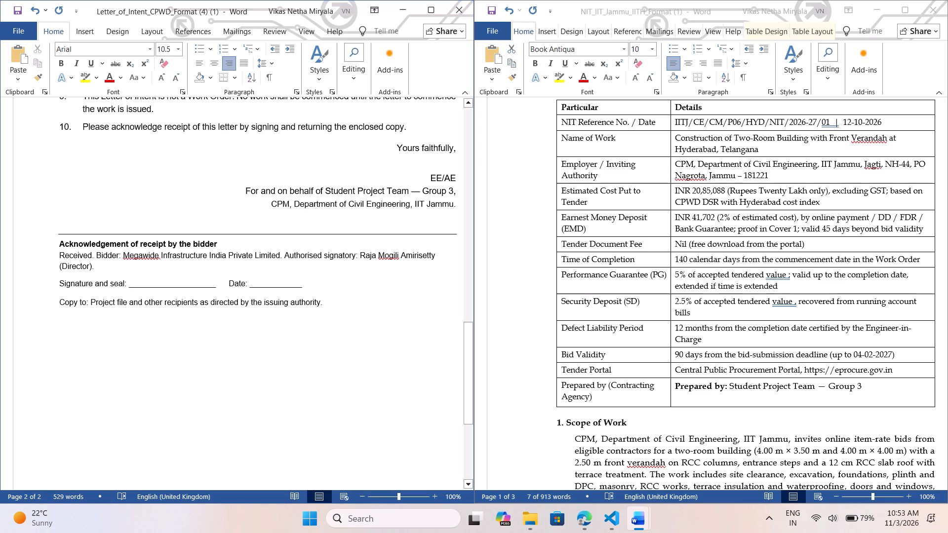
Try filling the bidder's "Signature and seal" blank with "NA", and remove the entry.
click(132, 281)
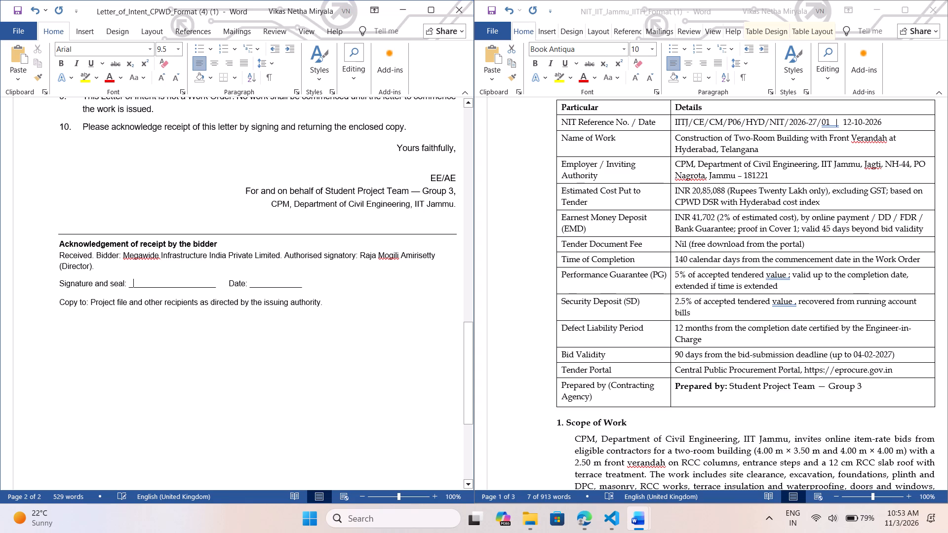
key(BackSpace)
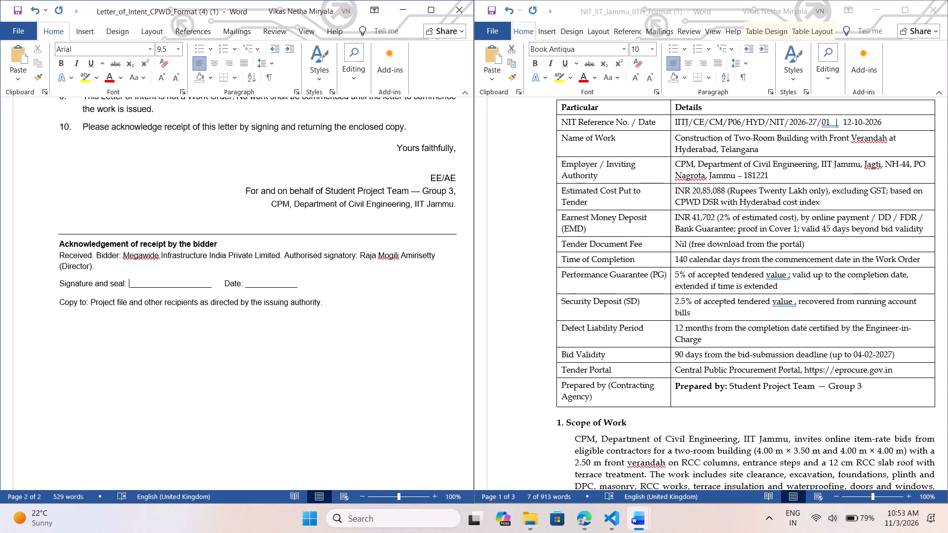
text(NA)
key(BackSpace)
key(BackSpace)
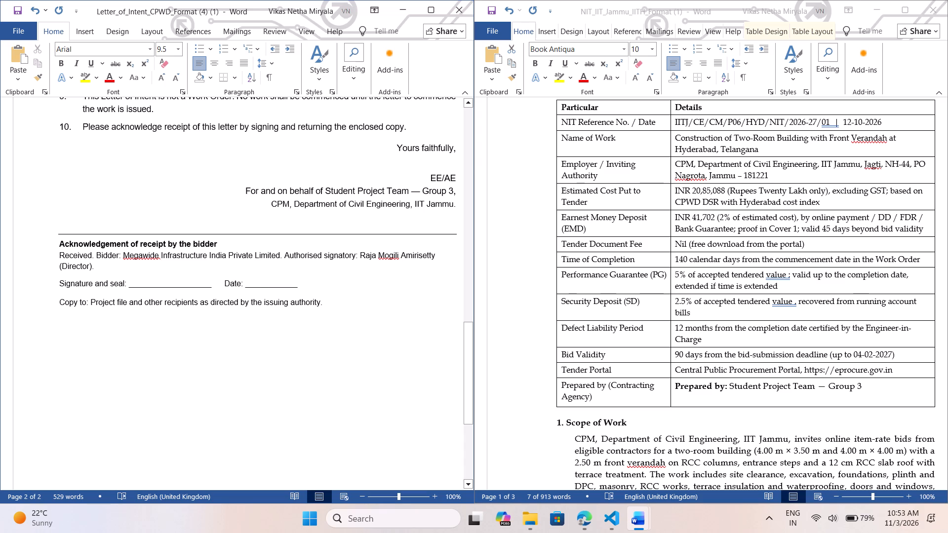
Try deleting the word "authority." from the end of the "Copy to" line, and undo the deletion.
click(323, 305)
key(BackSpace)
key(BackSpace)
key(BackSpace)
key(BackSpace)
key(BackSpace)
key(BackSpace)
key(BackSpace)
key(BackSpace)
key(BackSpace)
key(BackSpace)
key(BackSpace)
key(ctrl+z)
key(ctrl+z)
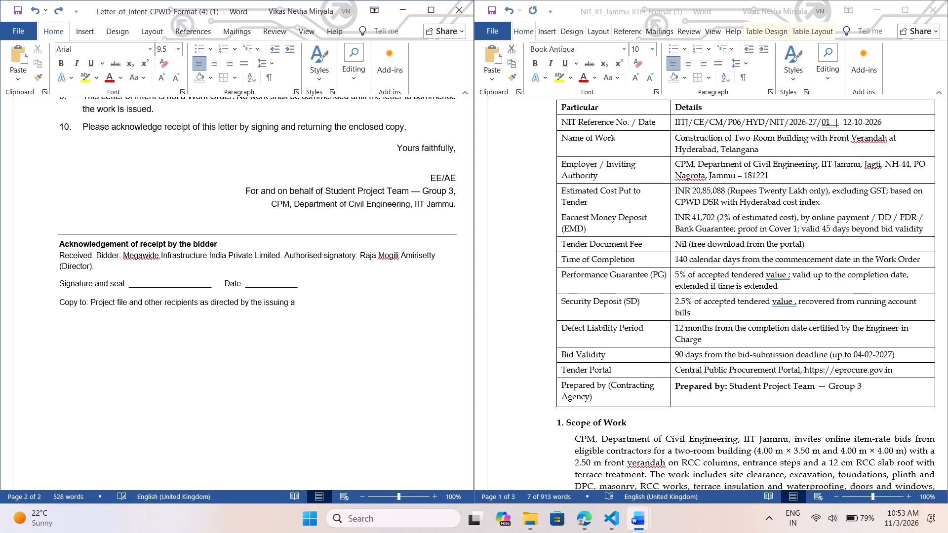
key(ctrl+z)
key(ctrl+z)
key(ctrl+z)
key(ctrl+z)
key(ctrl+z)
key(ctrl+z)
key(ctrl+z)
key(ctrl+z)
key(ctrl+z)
Delete the entire line "Copy to: Project file and other recipients as directed by the issuing authority." from the end of the Letter of Intent.
key(BackSpace)
key(BackSpace)
key(BackSpace)
key(BackSpace)
key(BackSpace)
key(BackSpace)
key(BackSpace)
key(BackSpace)
key(BackSpace)
key(BackSpace)
key(BackSpace)
key(BackSpace)
key(BackSpace)
key(BackSpace)
key(BackSpace)
key(BackSpace)
key(BackSpace)
key(BackSpace)
key(BackSpace)
key(BackSpace)
key(BackSpace)
key(BackSpace)
key(BackSpace)
key(BackSpace)
key(BackSpace)
key(BackSpace)
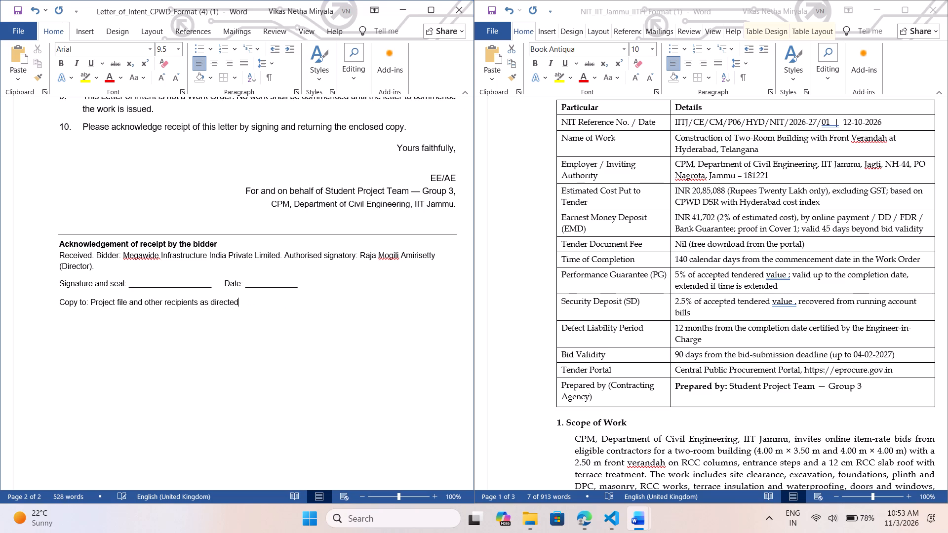
key(BackSpace)
key(BackSpace)
key(BackSpace)
key(BackSpace)
key(BackSpace)
key(BackSpace)
key(BackSpace)
key(BackSpace)
key(BackSpace)
key(BackSpace)
key(BackSpace)
key(BackSpace)
key(BackSpace)
key(BackSpace)
key(BackSpace)
key(BackSpace)
key(BackSpace)
key(BackSpace)
key(BackSpace)
key(BackSpace)
key(BackSpace)
key(BackSpace)
key(BackSpace)
key(BackSpace)
key(BackSpace)
key(BackSpace)
key(BackSpace)
key(BackSpace)
key(BackSpace)
key(BackSpace)
key(BackSpace)
key(BackSpace)
key(BackSpace)
key(BackSpace)
key(BackSpace)
key(BackSpace)
key(BackSpace)
key(BackSpace)
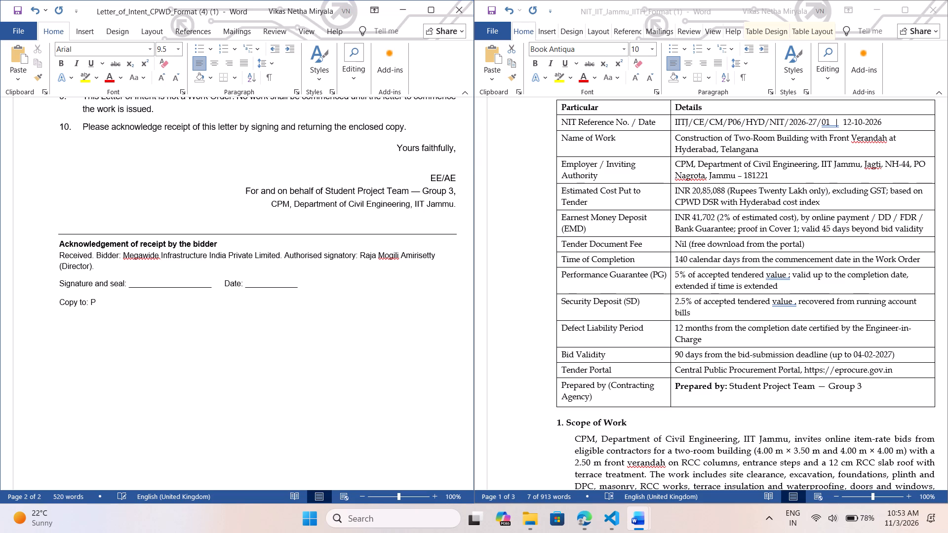
key(BackSpace)
key(BackSpace)
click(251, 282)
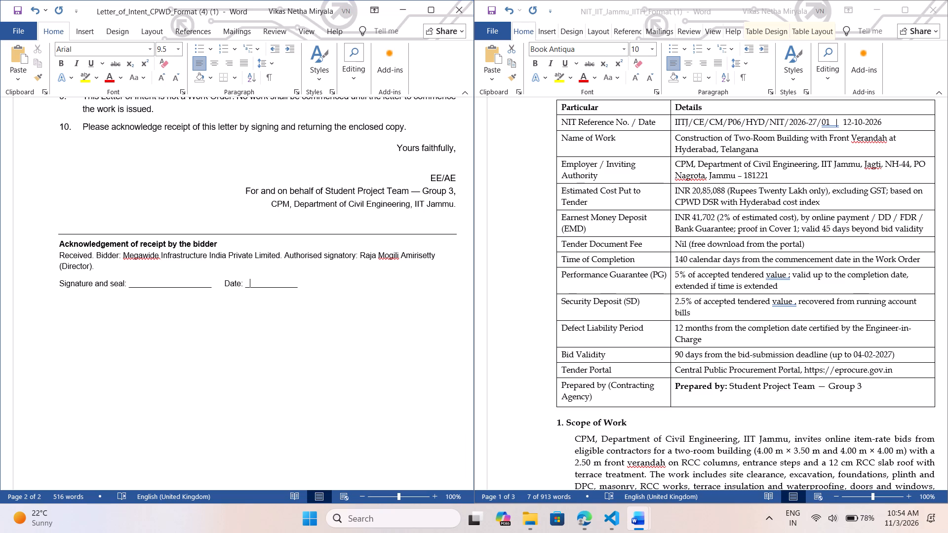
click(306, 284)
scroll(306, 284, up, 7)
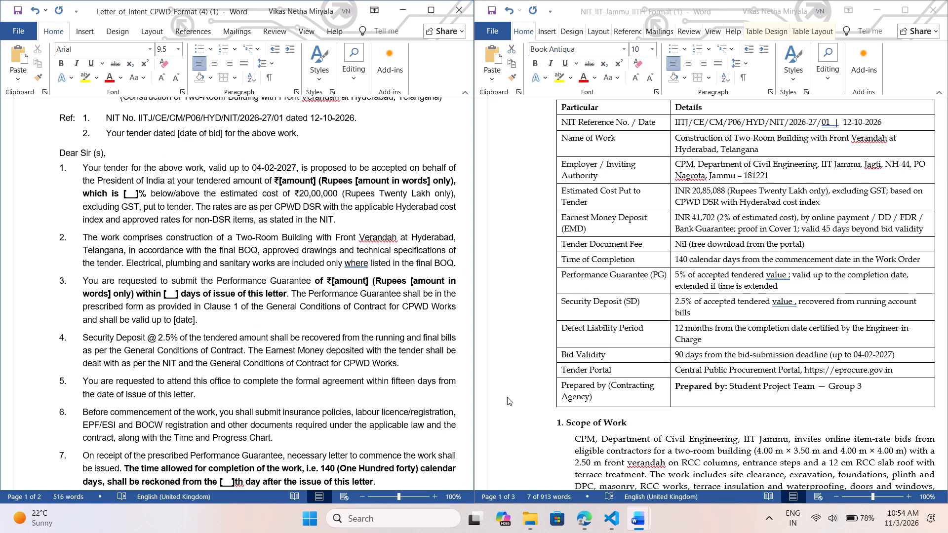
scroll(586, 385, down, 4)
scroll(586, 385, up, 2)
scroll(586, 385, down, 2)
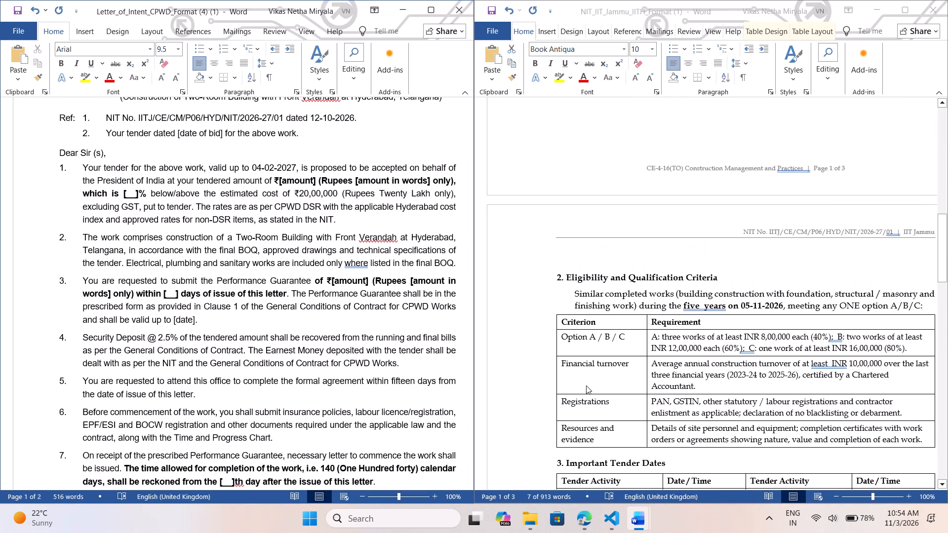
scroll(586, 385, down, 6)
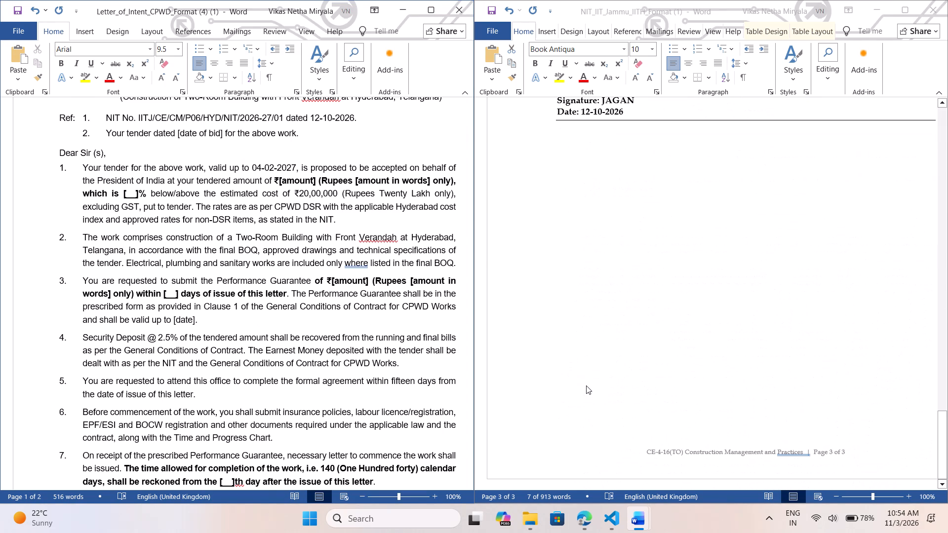
Save the edited Letter of Intent document.
key(ctrl+s)
key(ctrl+s)
key(ctrl+s)
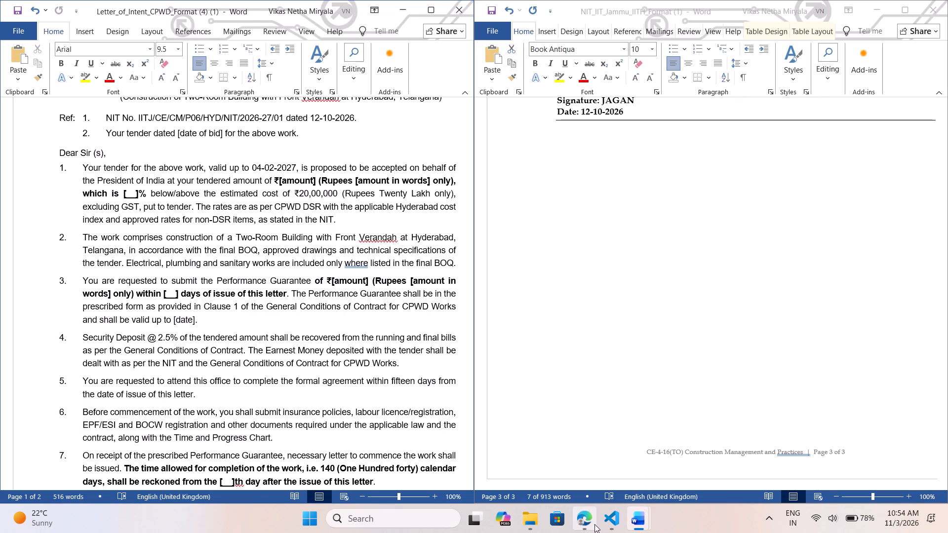
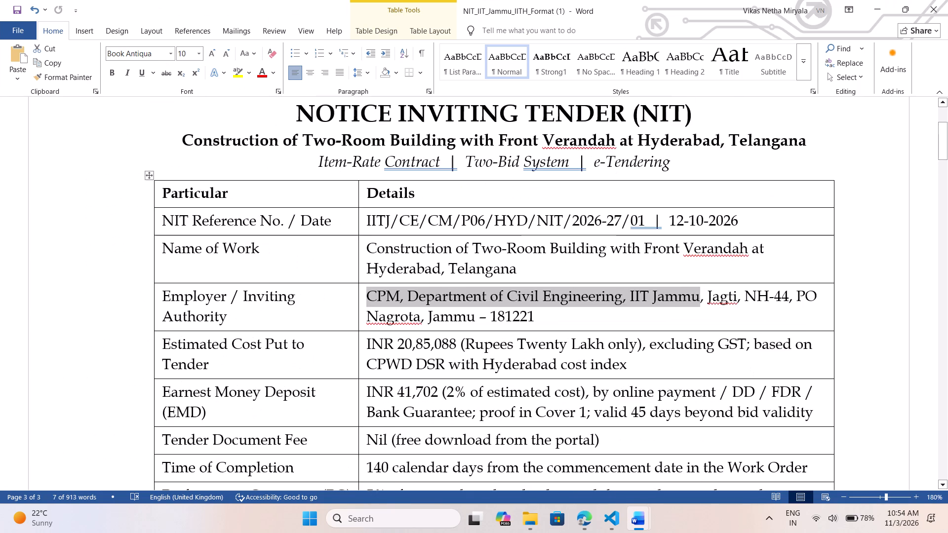
Examine the overall layout of the Notice Inviting Tender with all three pages in view together.
ctrl+scroll(565, 264, down, 9)
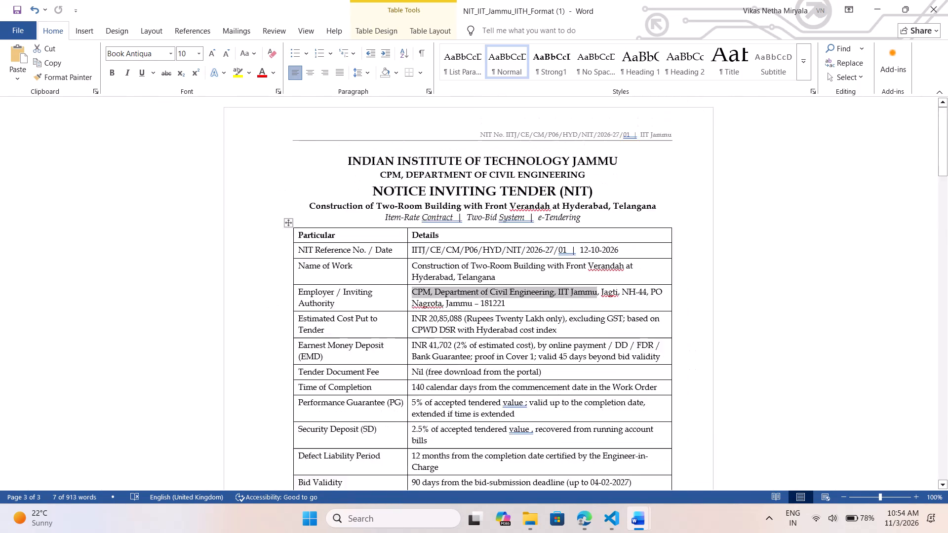
ctrl+scroll(565, 264, down, 5)
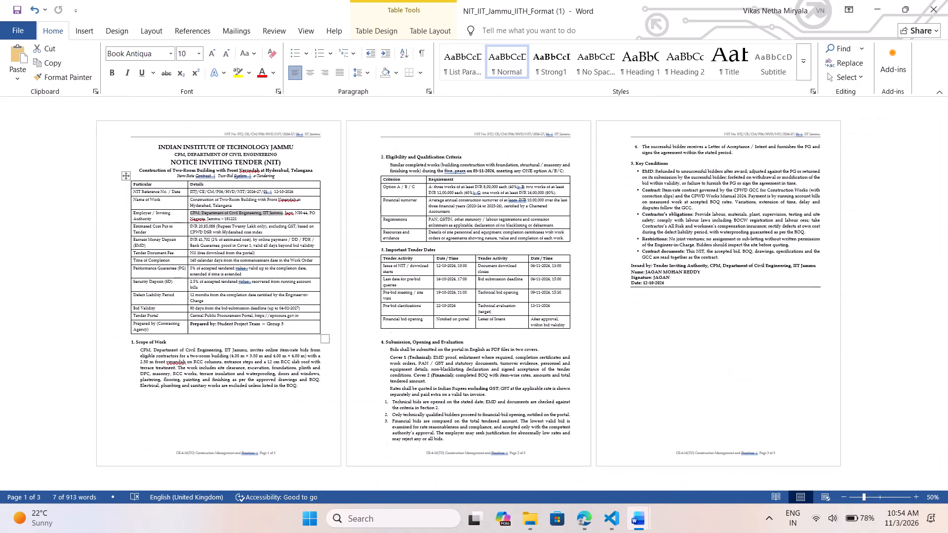
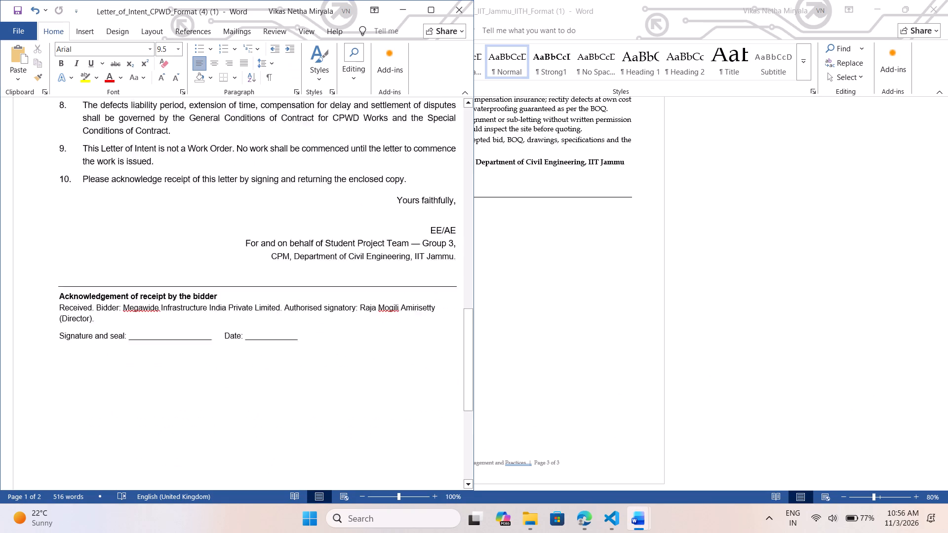
Replace the blank signature-and-seal line in the Letter of Intent's bidder acknowledgement with the signature text copied from the Notice Inviting Tender.
scroll(251, 373, up, 2)
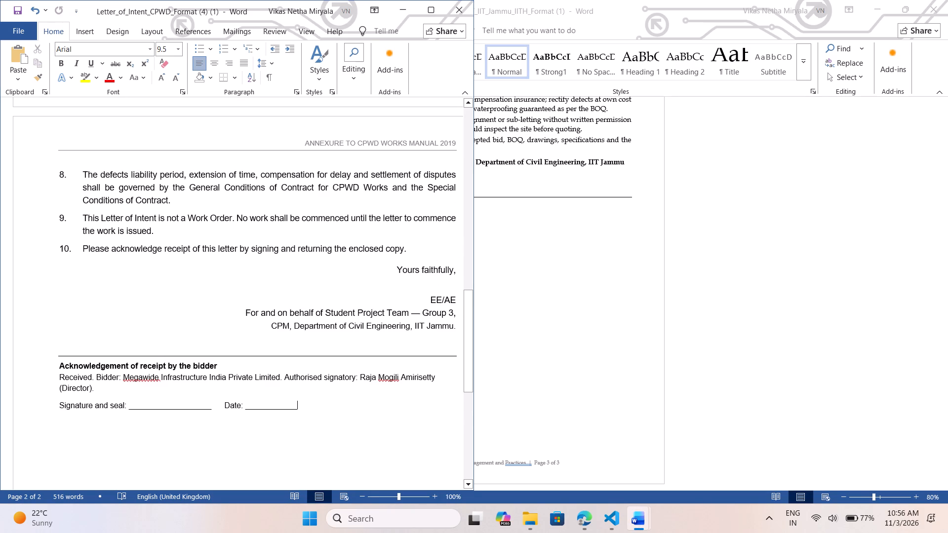
click(511, 336)
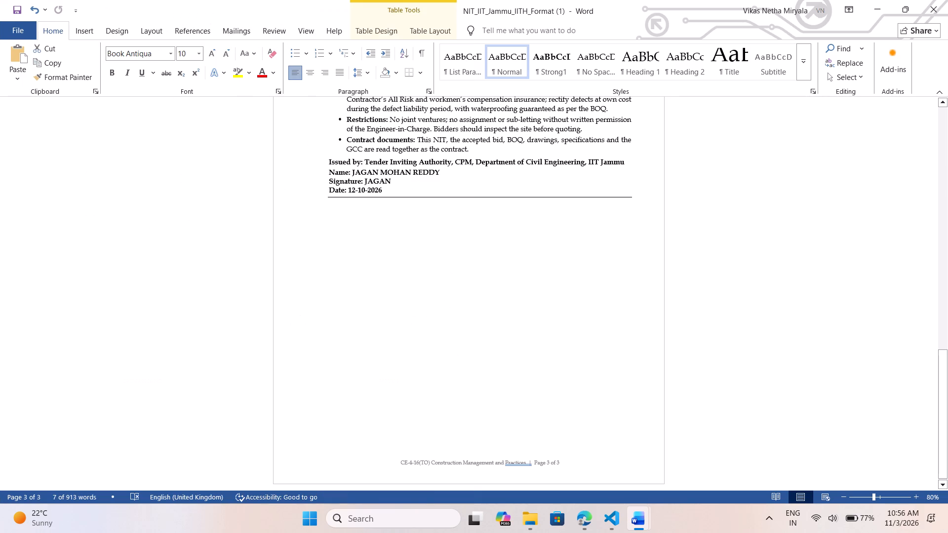
drag(364, 182, 397, 182)
key(ctrl+c)
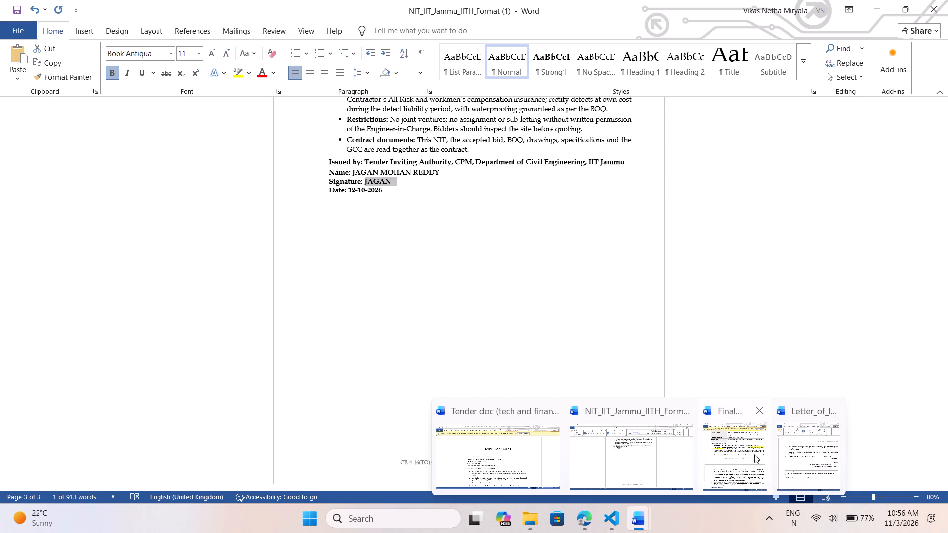
click(797, 446)
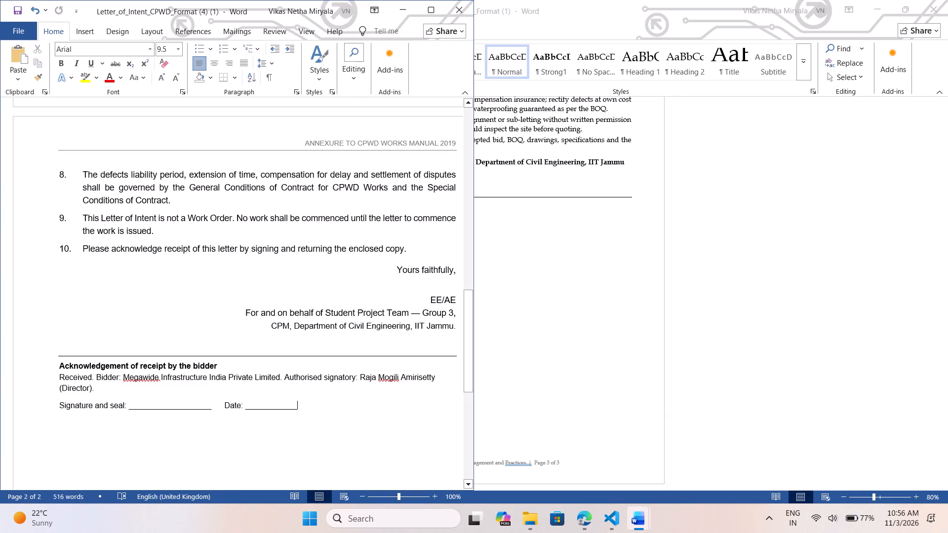
click(158, 392)
click(140, 402)
click(213, 407)
key(BackSpace)
key(BackSpace)
key(BackSpace)
key(BackSpace)
key(BackSpace)
key(BackSpace)
key(BackSpace)
key(BackSpace)
key(BackSpace)
key(BackSpace)
key(BackSpace)
key(BackSpace)
key(BackSpace)
key(BackSpace)
key(BackSpace)
key(BackSpace)
key(BackSpace)
key(BackSpace)
key(BackSpace)
key(BackSpace)
key(BackSpace)
key(ctrl+v)
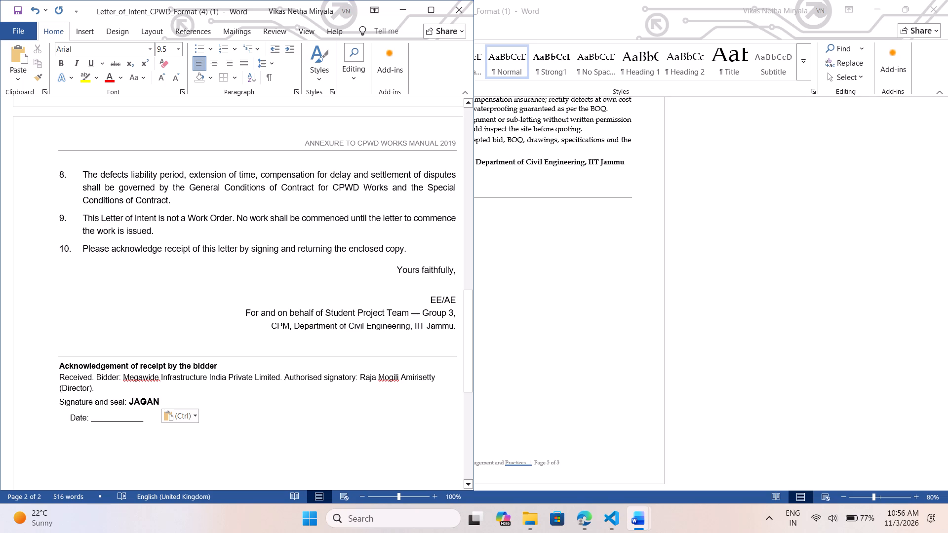
Tidy the bidder acknowledgement so the Date line sits directly under the signature-and-seal line, both starting with the same one-space indent.
click(69, 418)
key(BackSpace)
key(BackSpace)
key(BackSpace)
key(BackSpace)
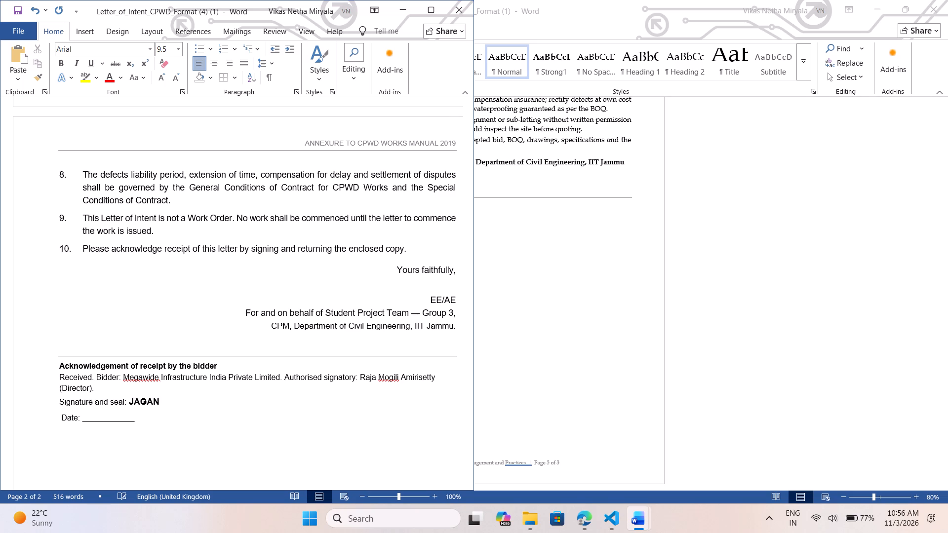
key(BackSpace)
key(Return)
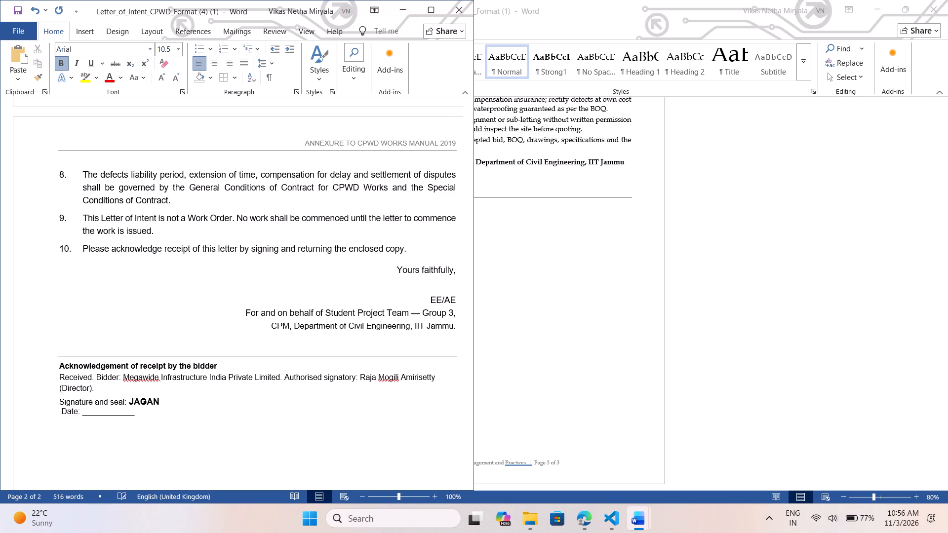
key(BackSpace)
key(Return)
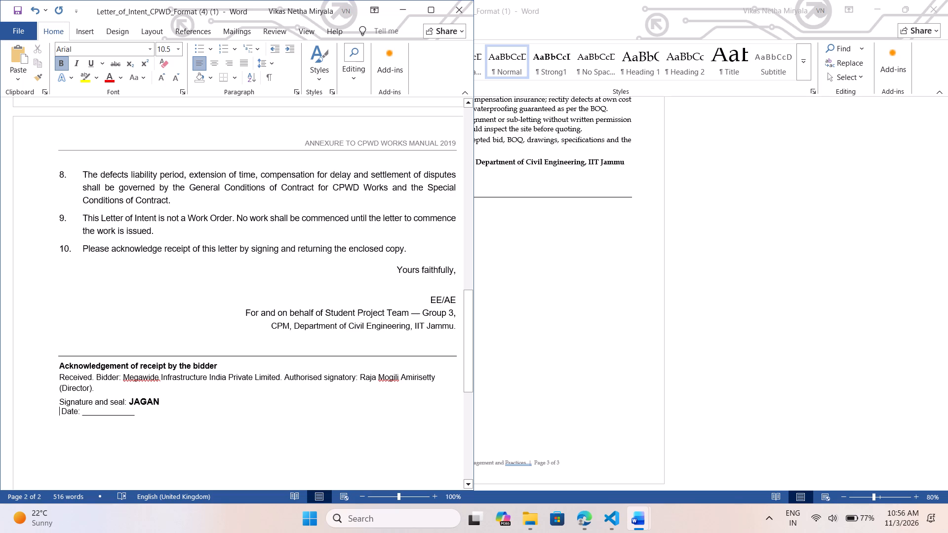
click(60, 399)
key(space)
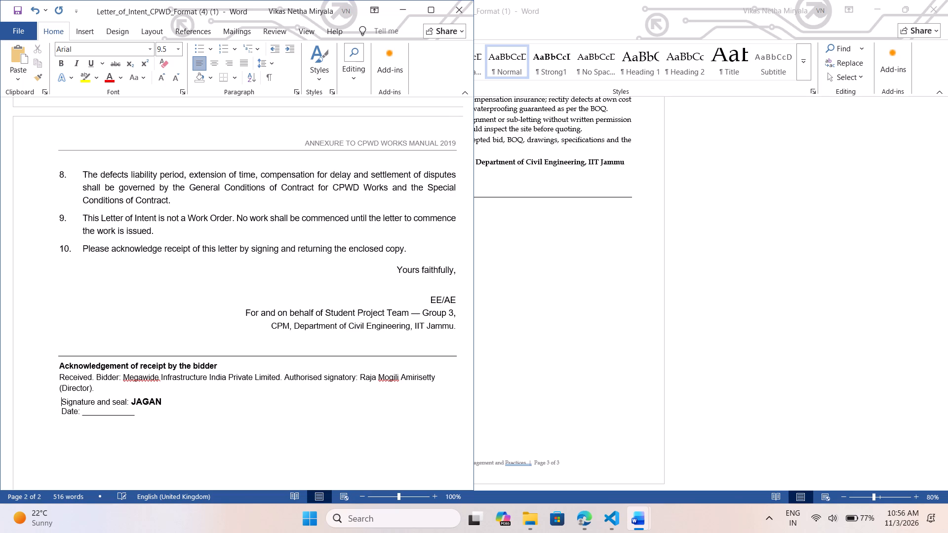
click(154, 417)
Maximise the Letter of Intent window and save the document.
click(434, 10)
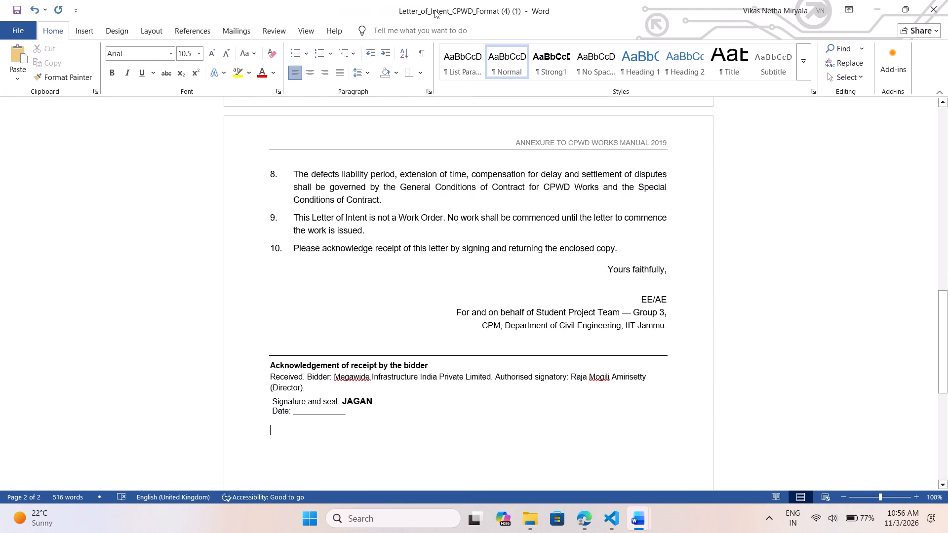
key(ctrl+s)
key(ctrl+s)
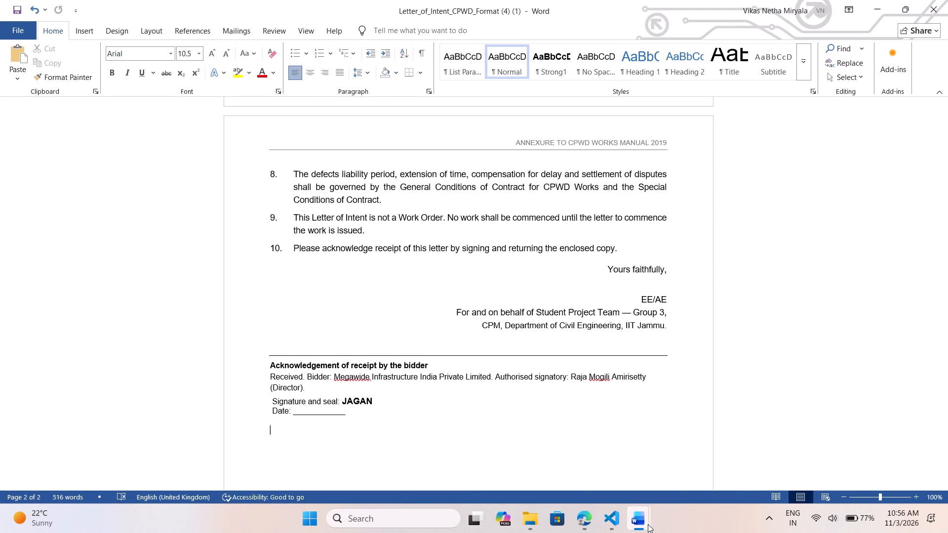
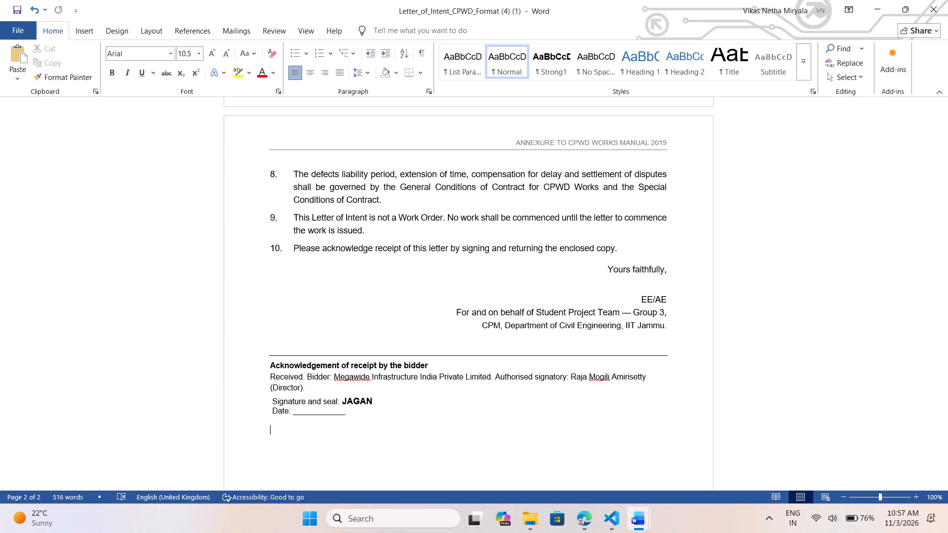
Save the edited Letter of Intent document.
scroll(640, 348, up, 1)
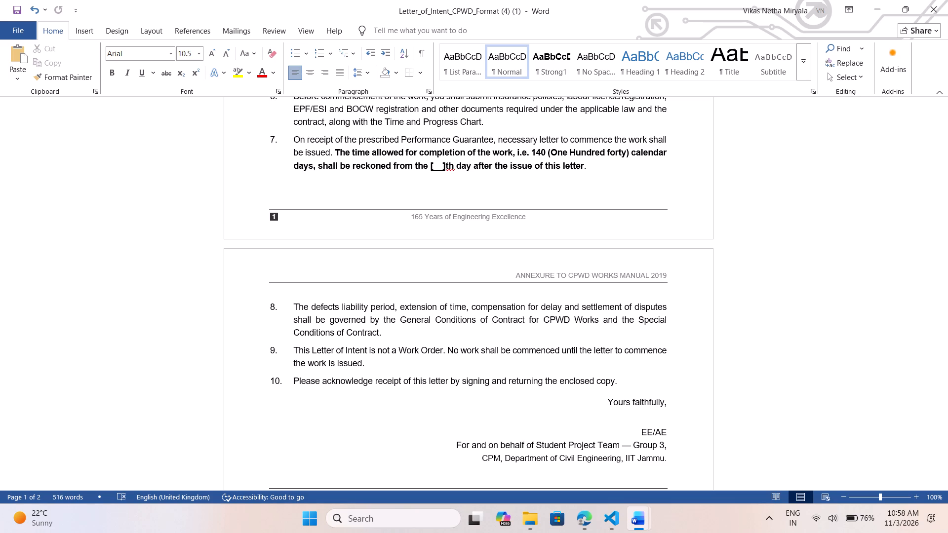
key(ctrl+s)
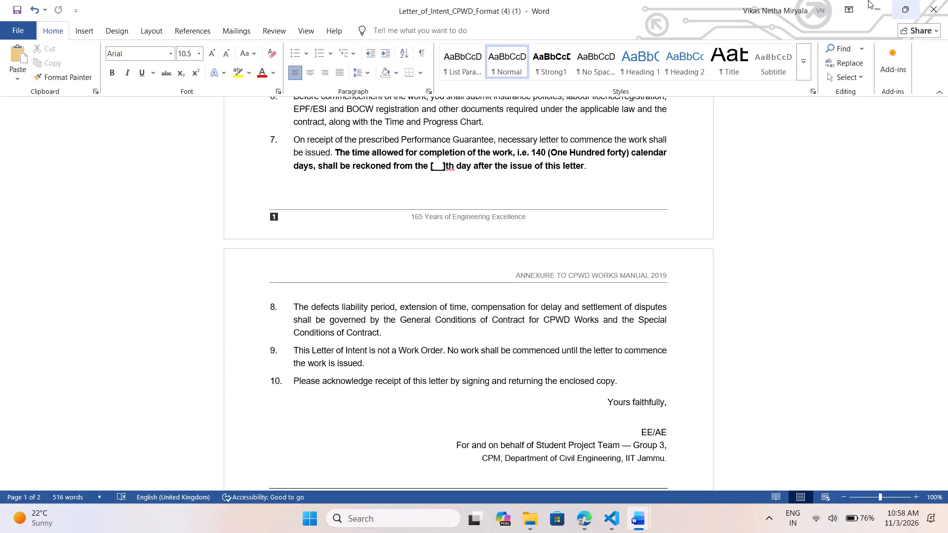